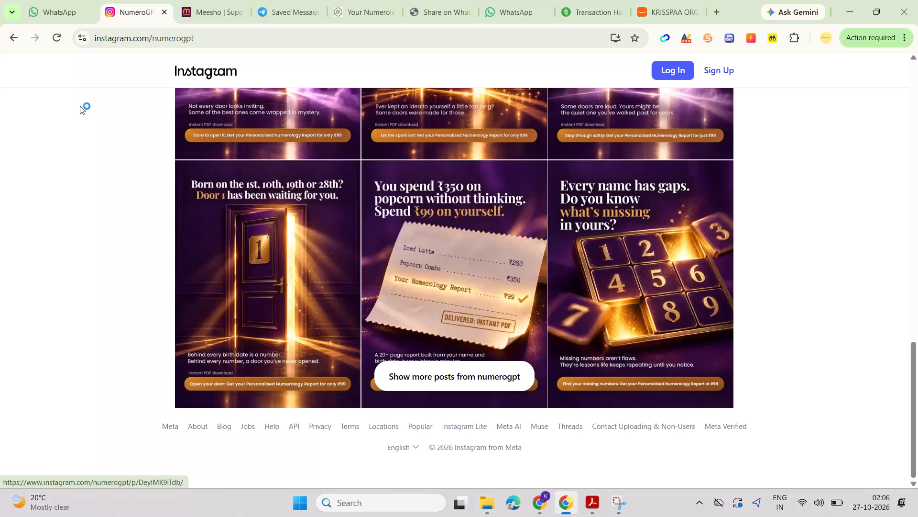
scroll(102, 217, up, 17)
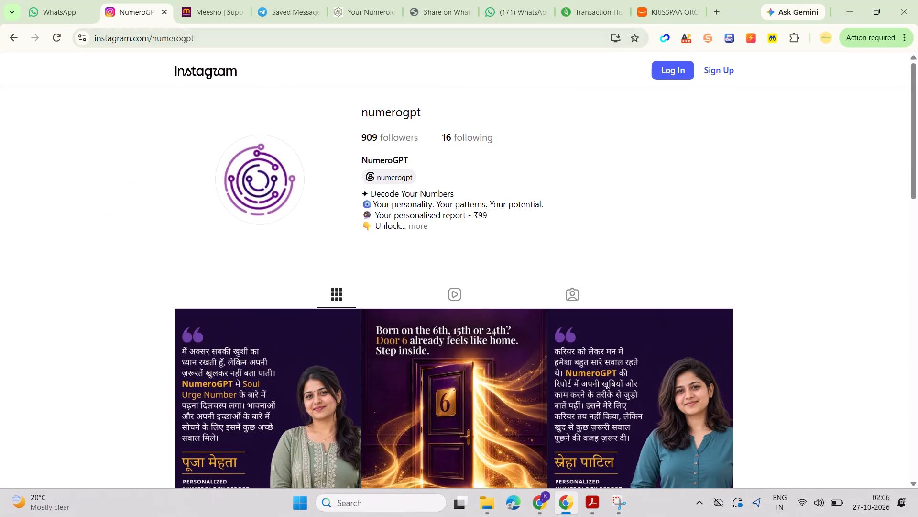
Switch to the Meesho supplier site and show the pending orders after refreshing the Orders page.
click(197, 16)
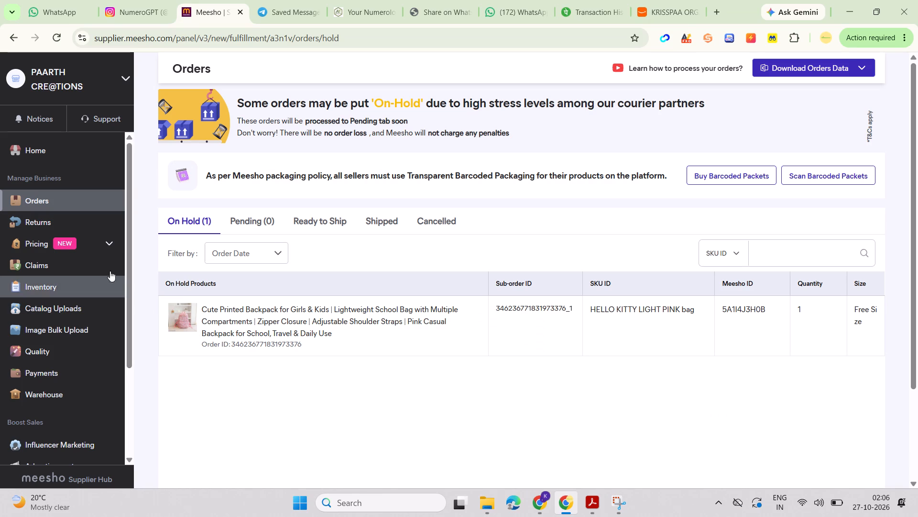
click(59, 33)
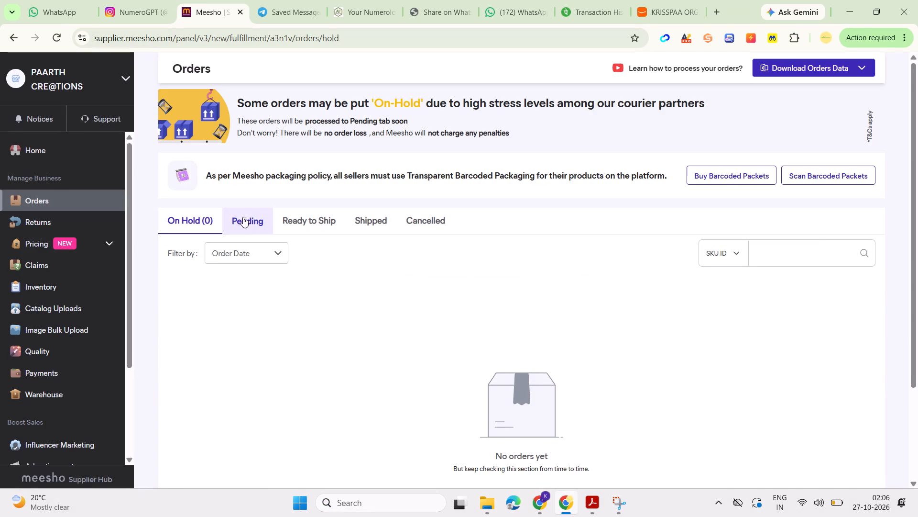
click(247, 220)
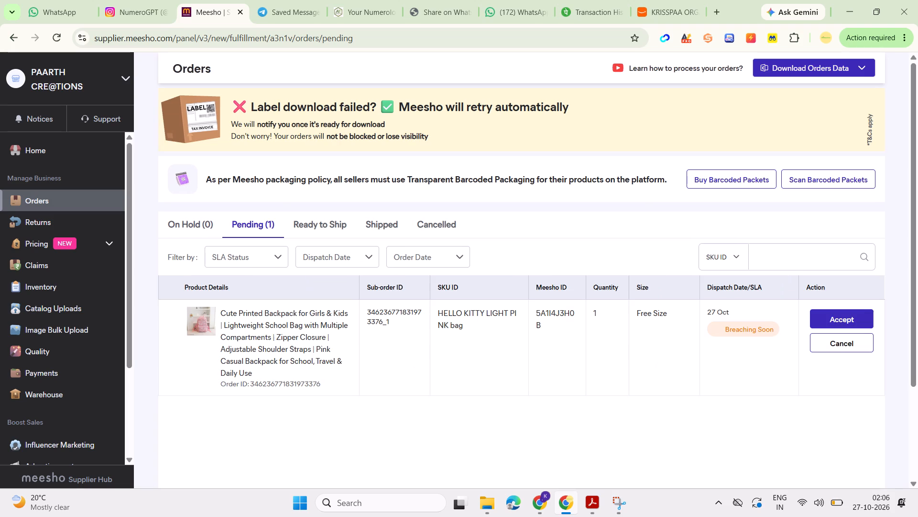
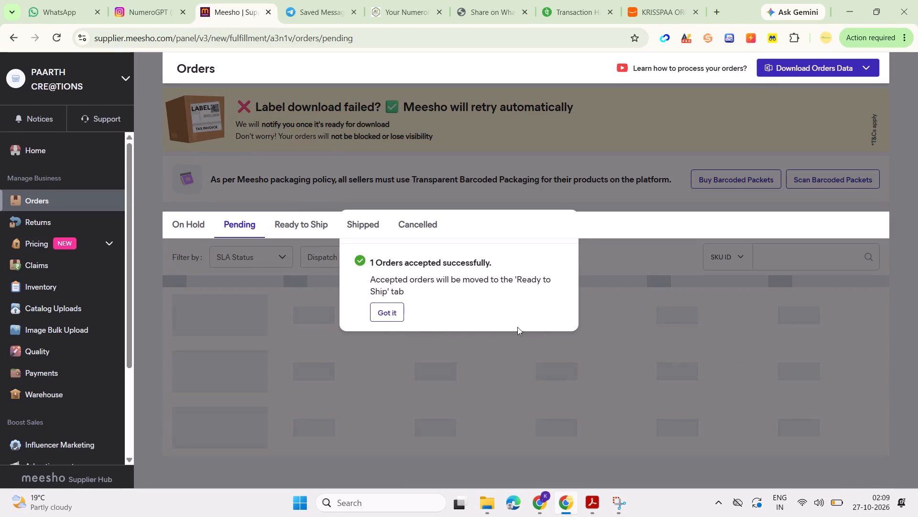
Close the order acceptance confirmation, open the Ready to Ship orders and reload the page.
click(389, 321)
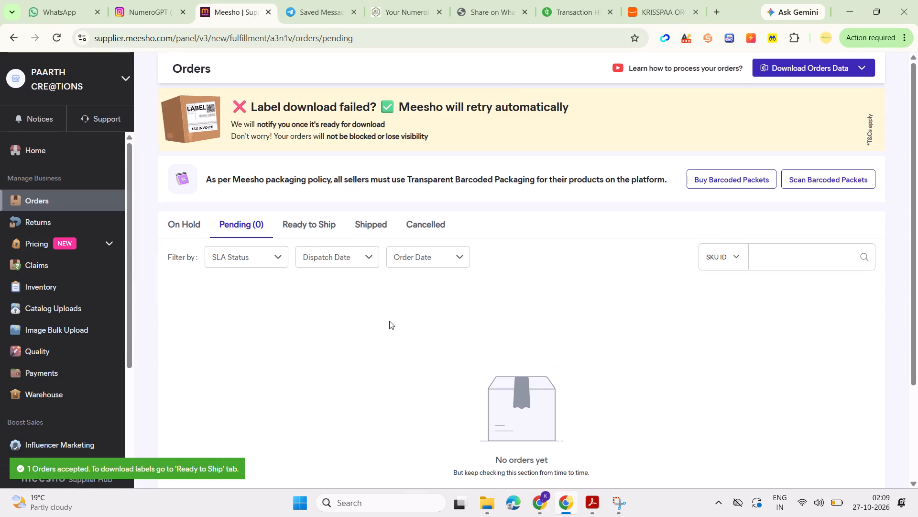
click(311, 228)
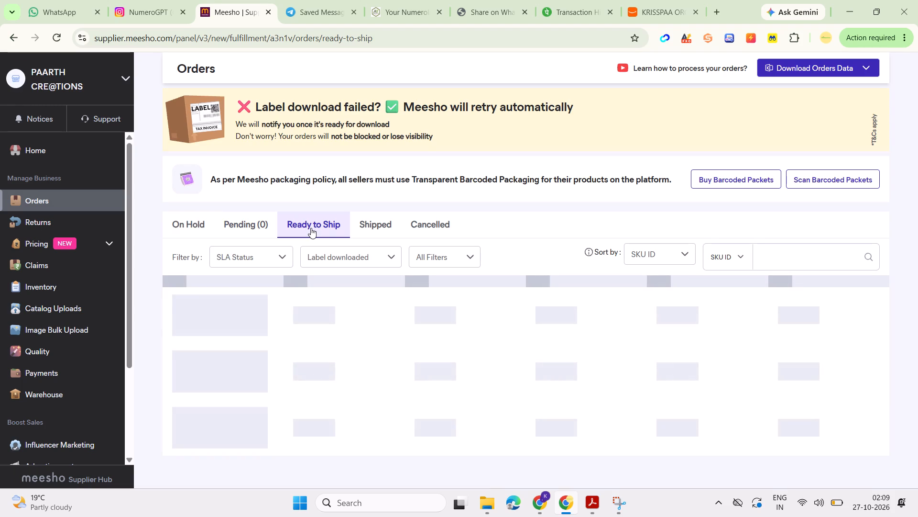
click(59, 39)
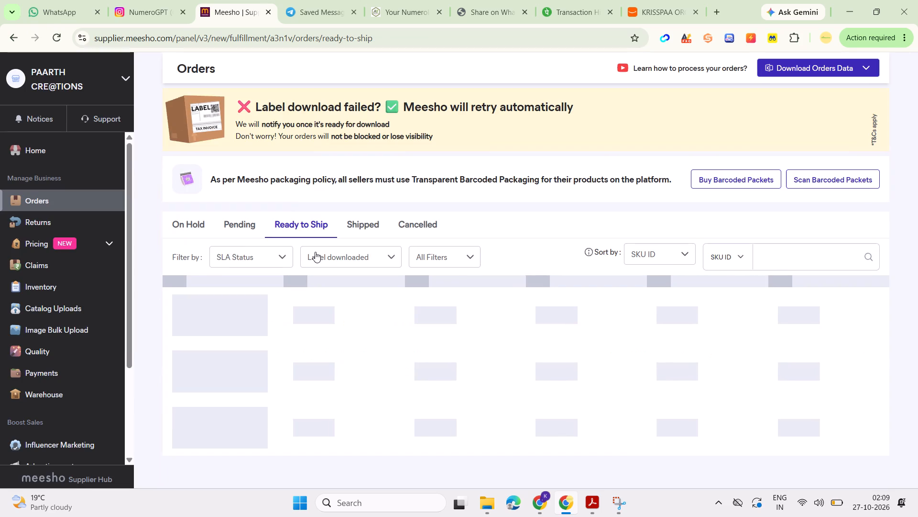
scroll(519, 219, down, 3)
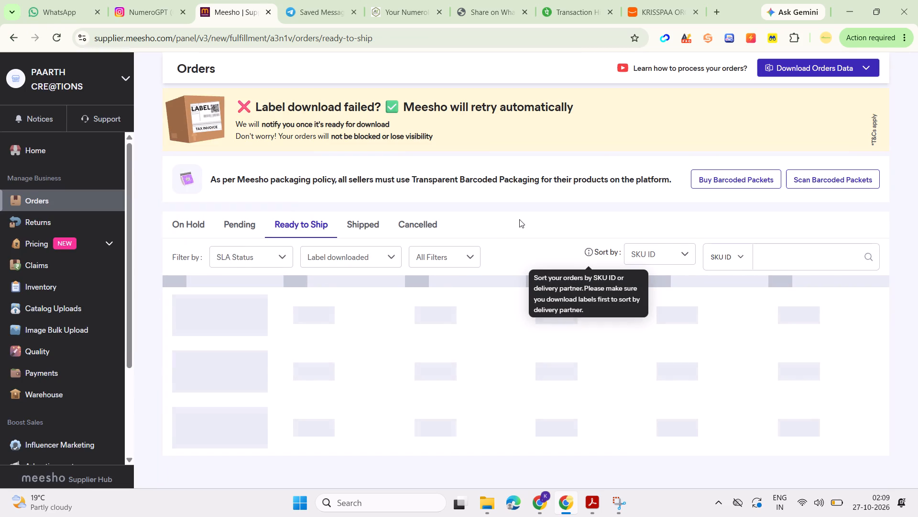
scroll(519, 219, up, 1)
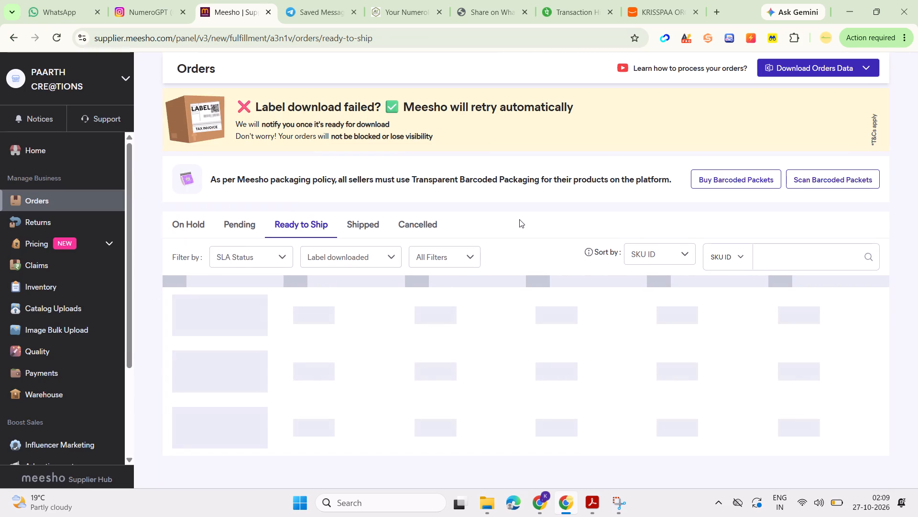
Check the computer's Wi-Fi connection while the orders list loads.
click(803, 504)
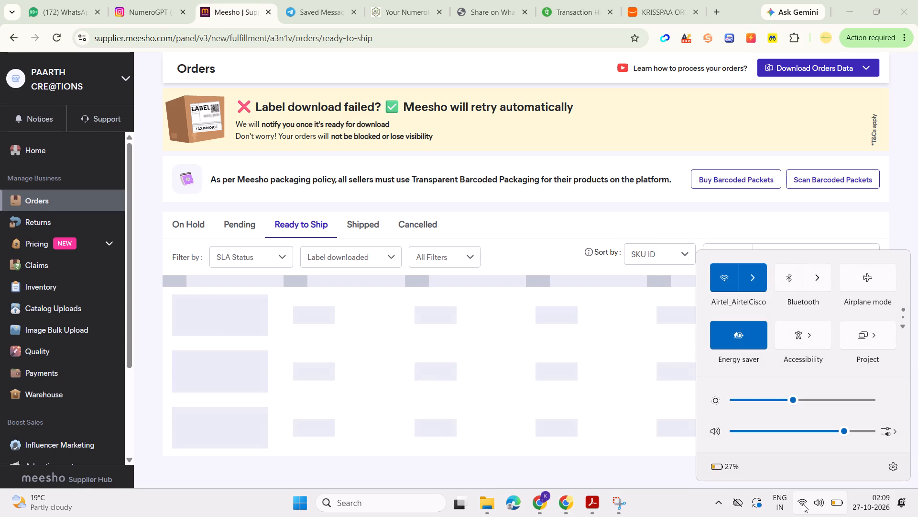
click(803, 504)
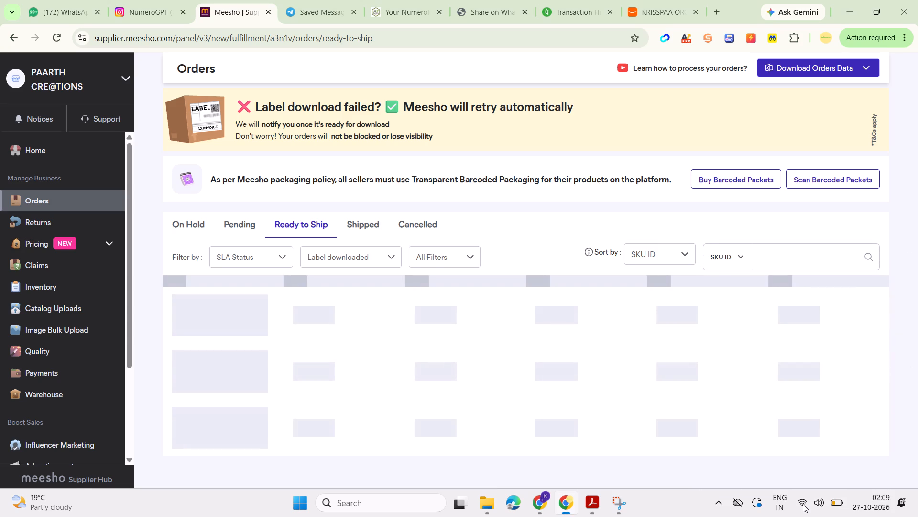
click(801, 503)
click(801, 503)
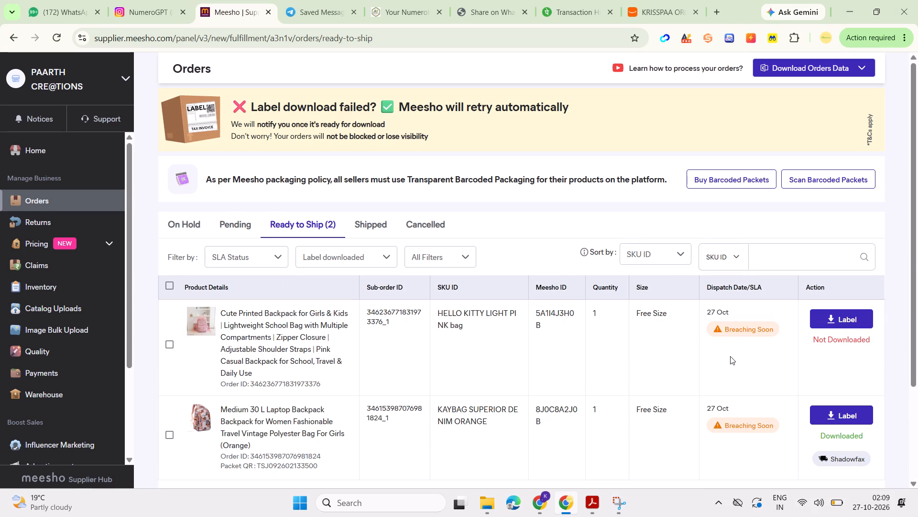
Generate and download the shipping label for the HELLO KITTY LIGHT PINK bag order, without the manifest.
click(838, 319)
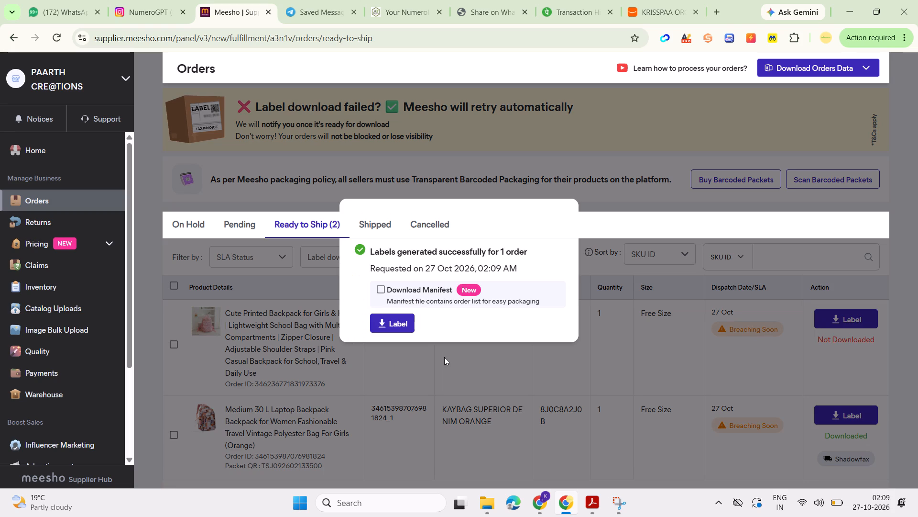
click(379, 334)
click(391, 326)
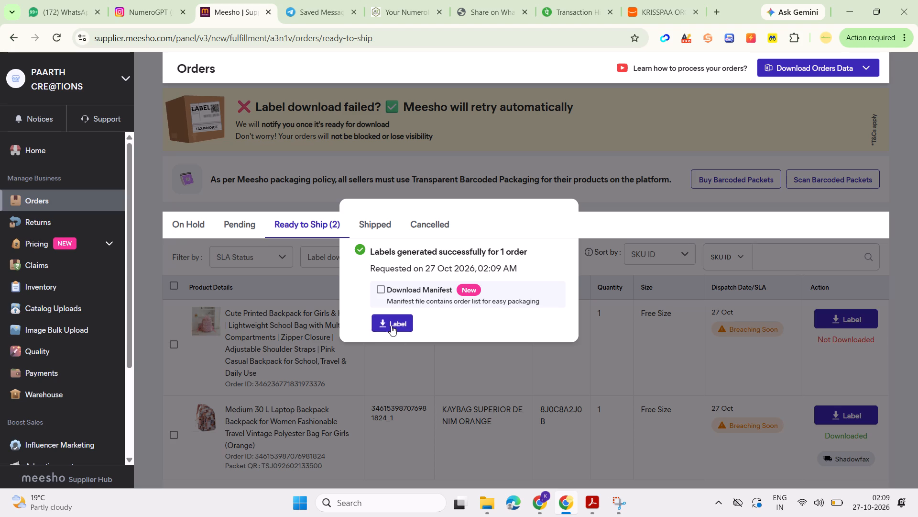
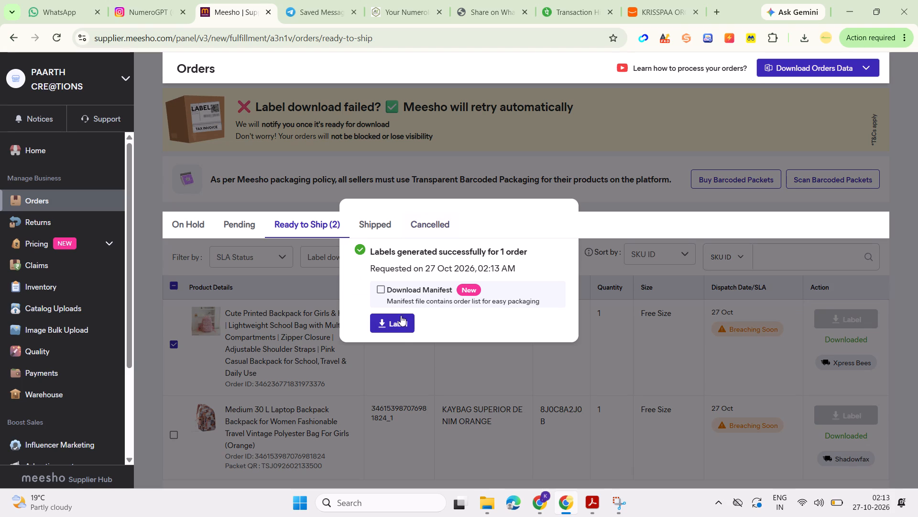
Download the generated label for the selected HELLO KITTY LIGHT PINK bag order, leaving the manifest out.
click(399, 327)
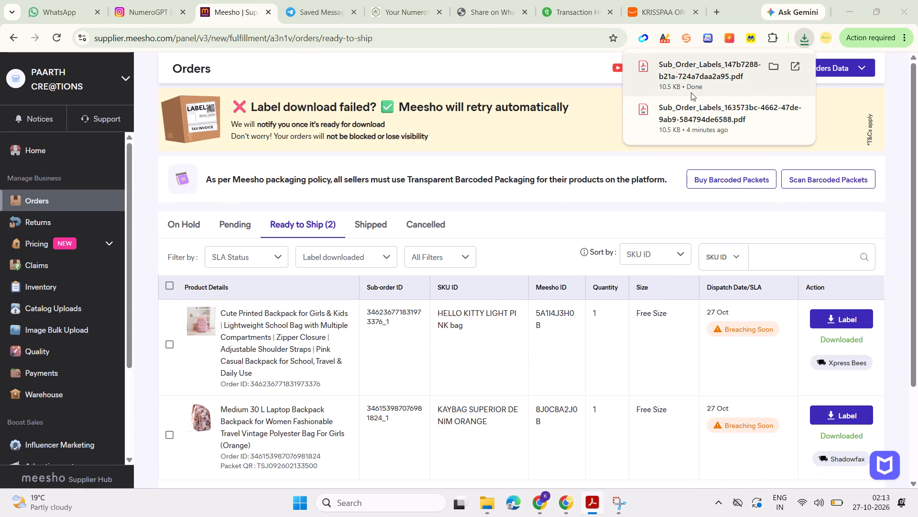
Open the newly downloaded label PDF and review its customer address, courier, product and tax invoice details.
click(709, 76)
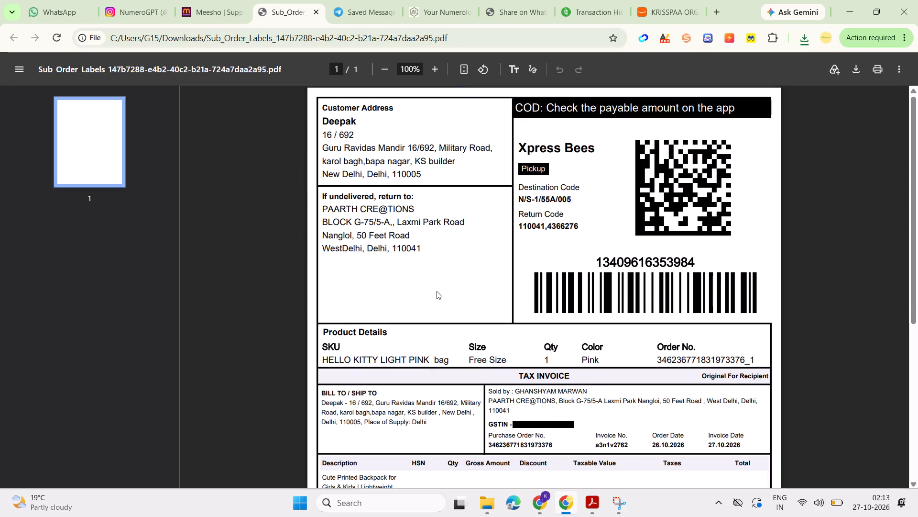
scroll(437, 291, up, 2)
scroll(437, 291, down, 1)
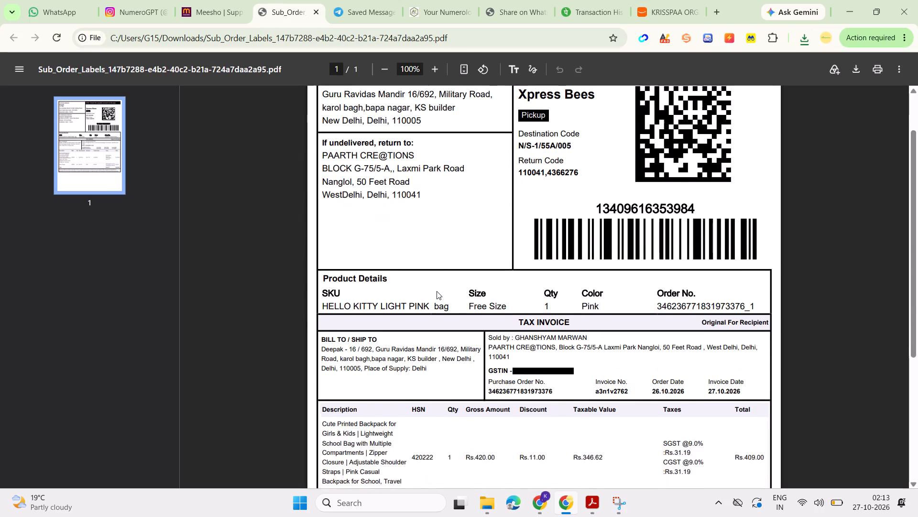
scroll(437, 291, up, 2)
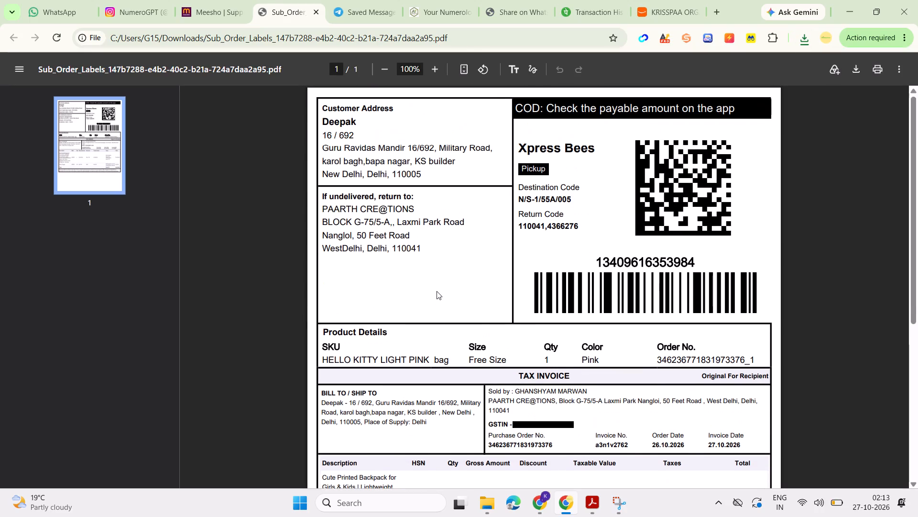
scroll(437, 291, up, 1)
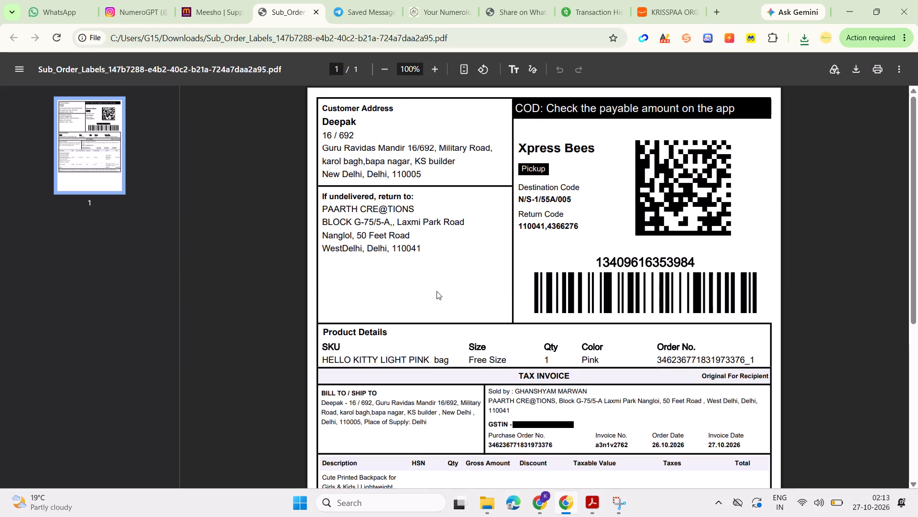
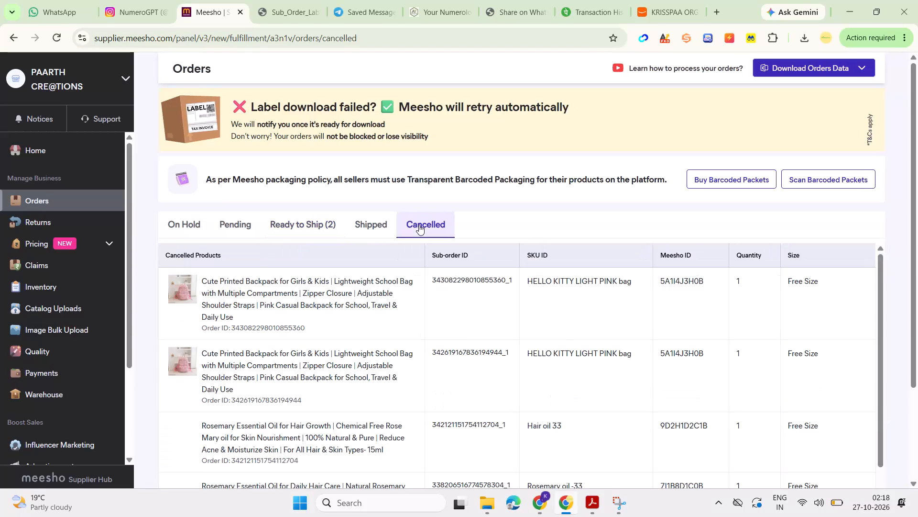
View the enlarged product image of the first cancelled HELLO KITTY LIGHT PINK bag order, and close it after checking.
scroll(324, 350, up, 1)
scroll(344, 309, up, 2)
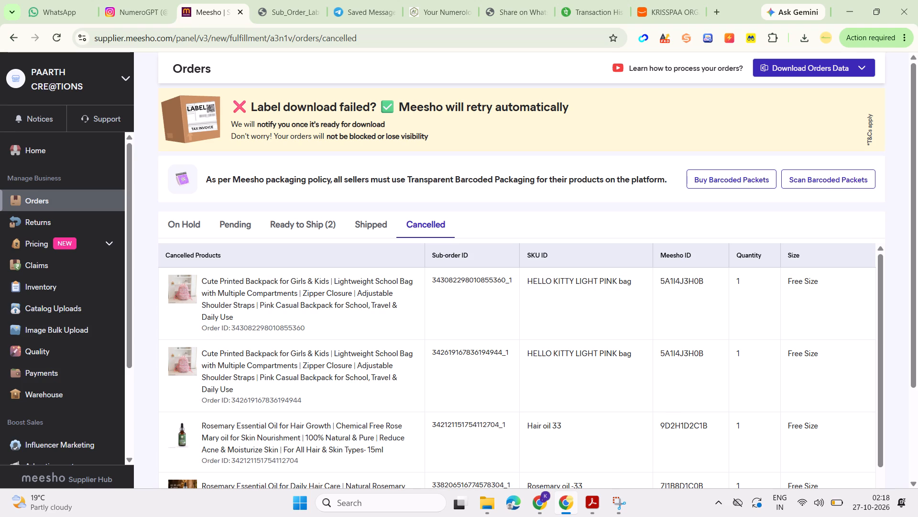
click(192, 293)
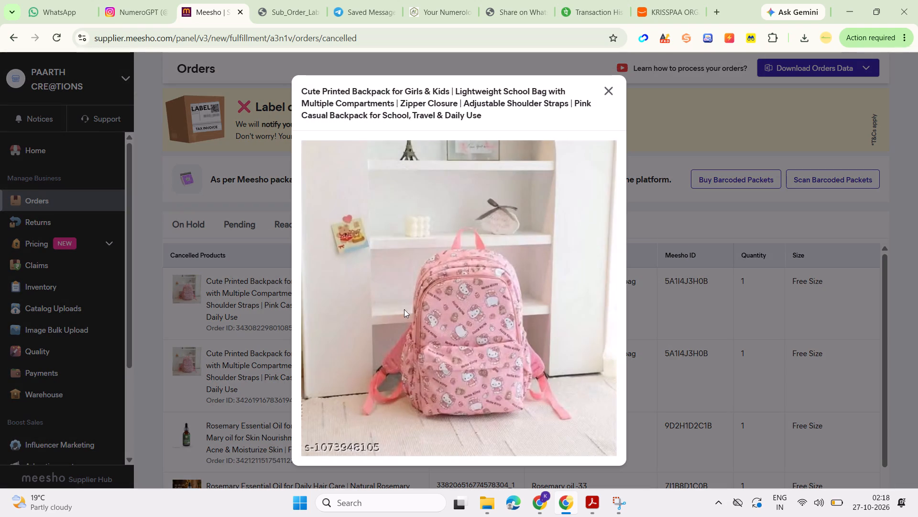
click(448, 310)
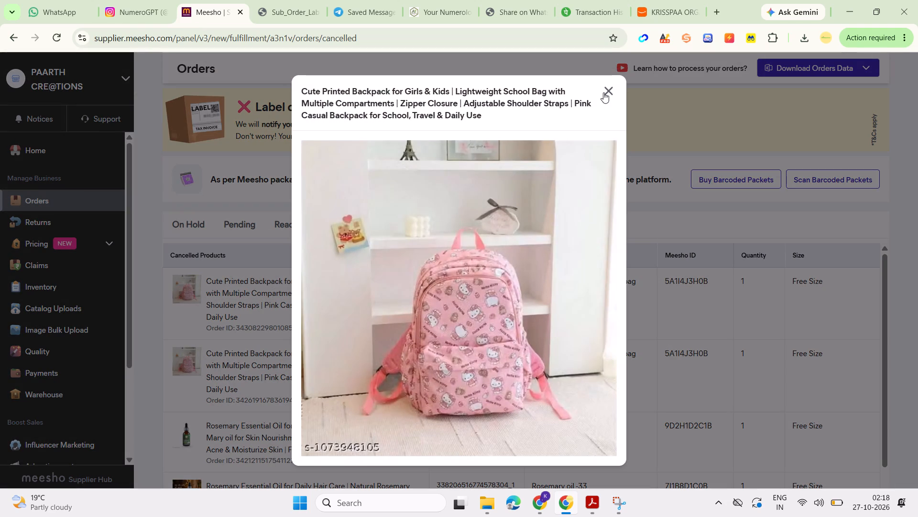
click(608, 91)
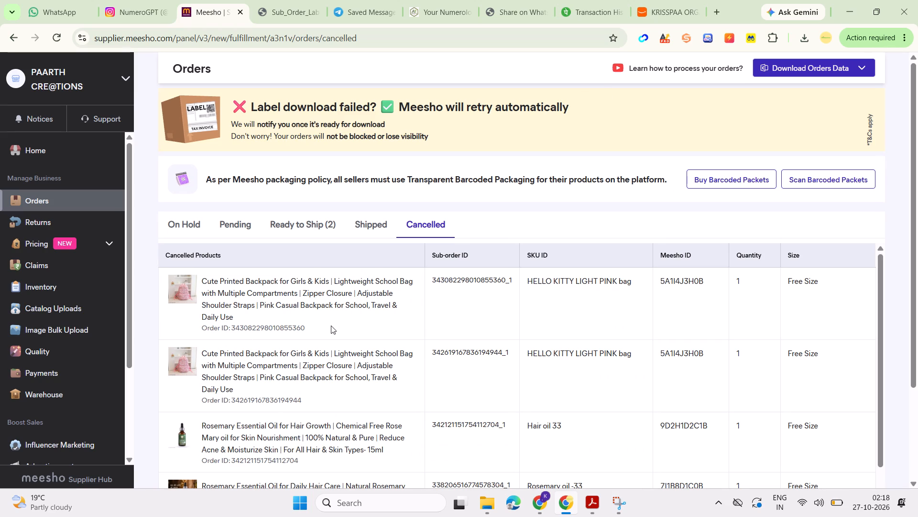
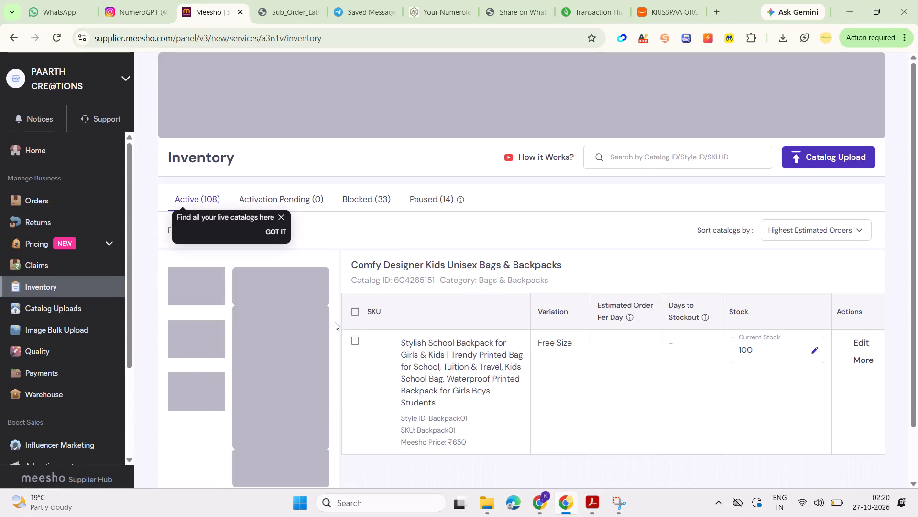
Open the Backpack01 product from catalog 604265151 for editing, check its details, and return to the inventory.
scroll(250, 375, up, 3)
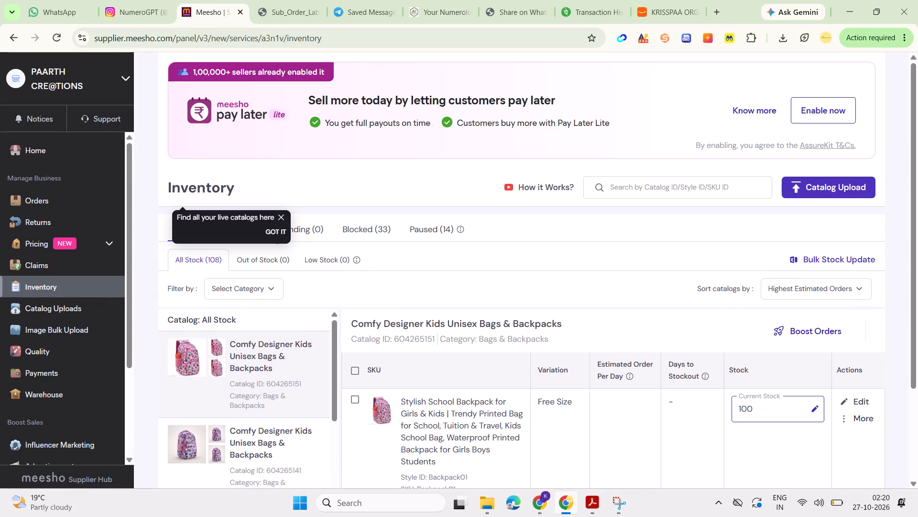
click(856, 403)
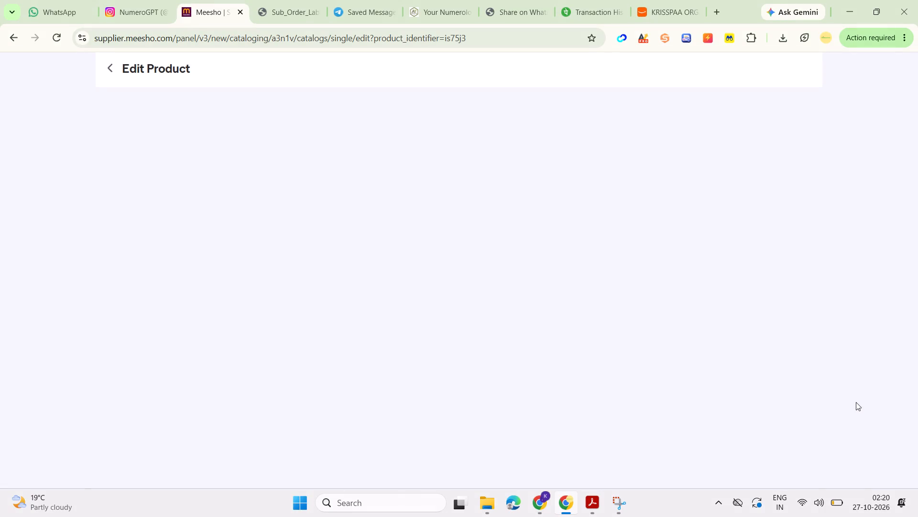
click(12, 36)
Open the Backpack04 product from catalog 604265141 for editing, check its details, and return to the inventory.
scroll(414, 362, down, 2)
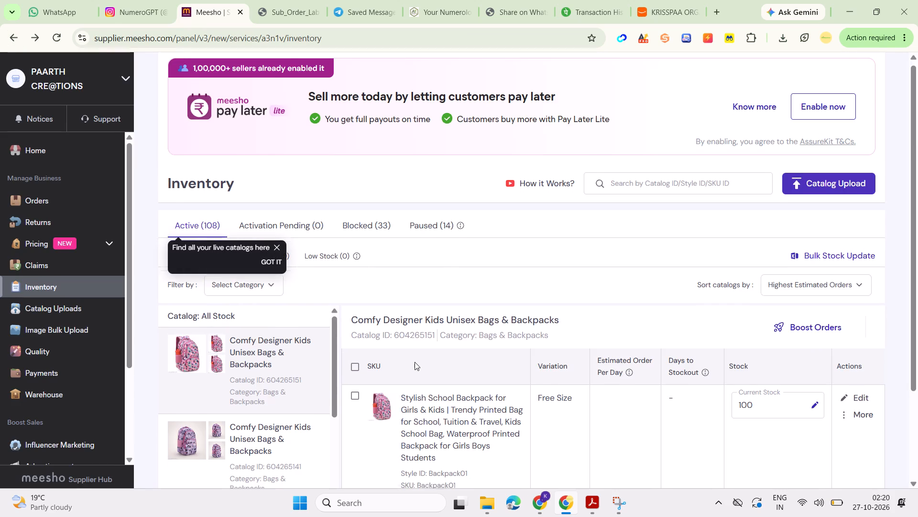
click(248, 342)
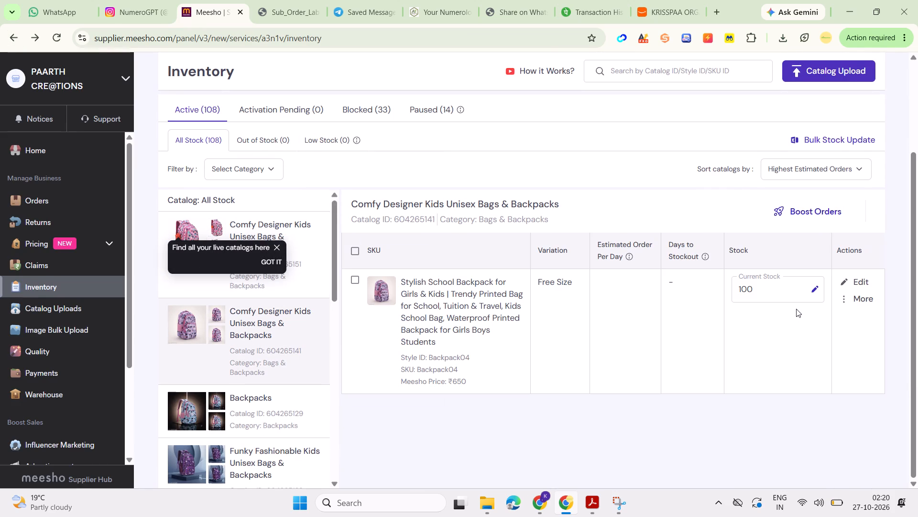
click(855, 284)
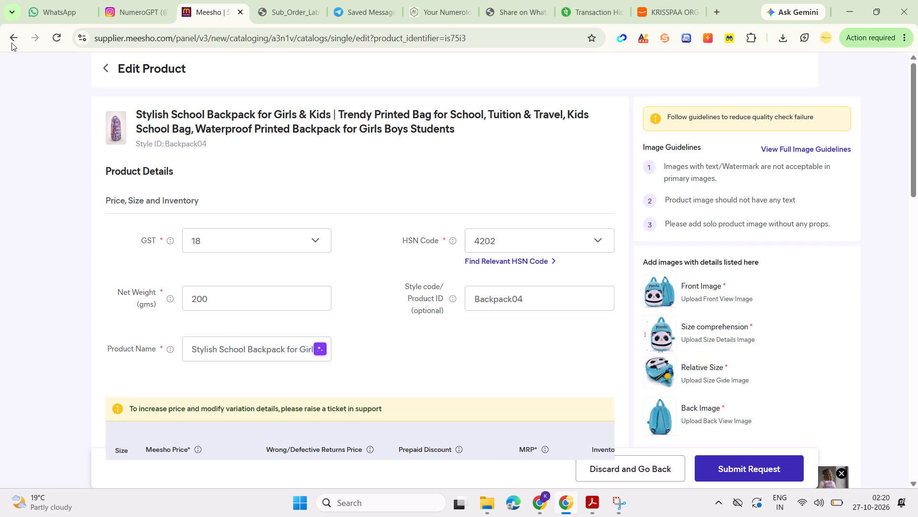
click(11, 40)
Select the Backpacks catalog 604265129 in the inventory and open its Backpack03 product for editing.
scroll(307, 353, down, 1)
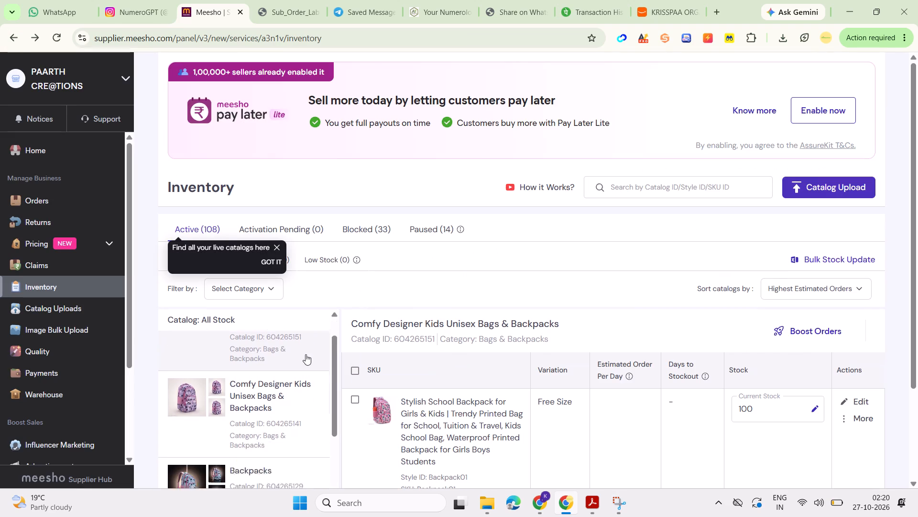
scroll(287, 360, down, 2)
scroll(286, 366, up, 2)
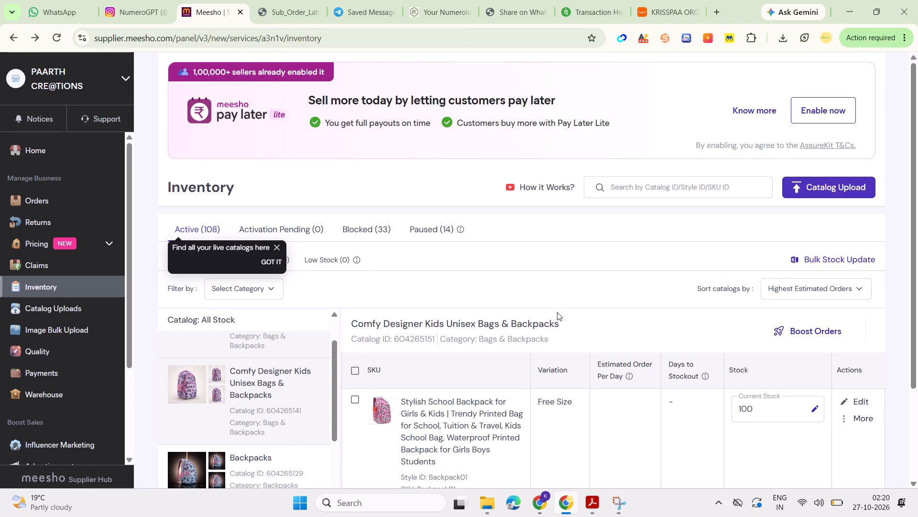
scroll(279, 383, up, 3)
scroll(279, 383, down, 1)
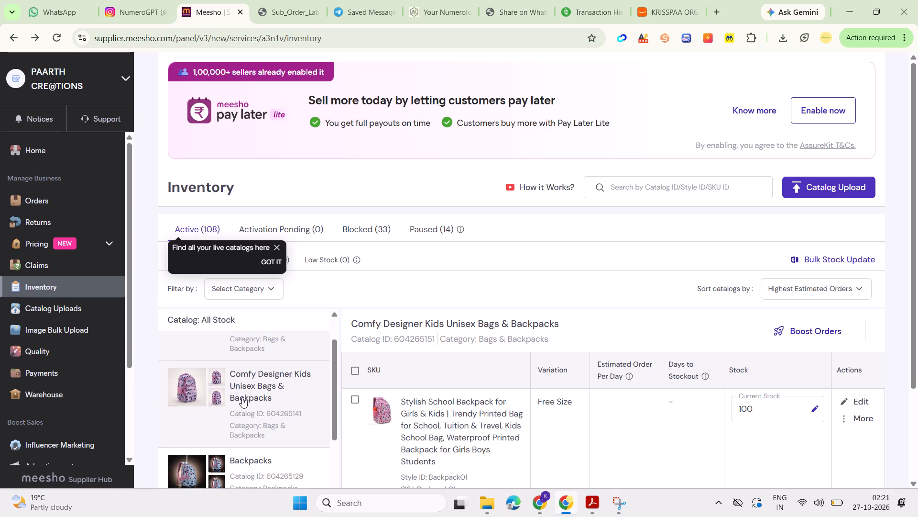
scroll(242, 397, down, 2)
click(268, 347)
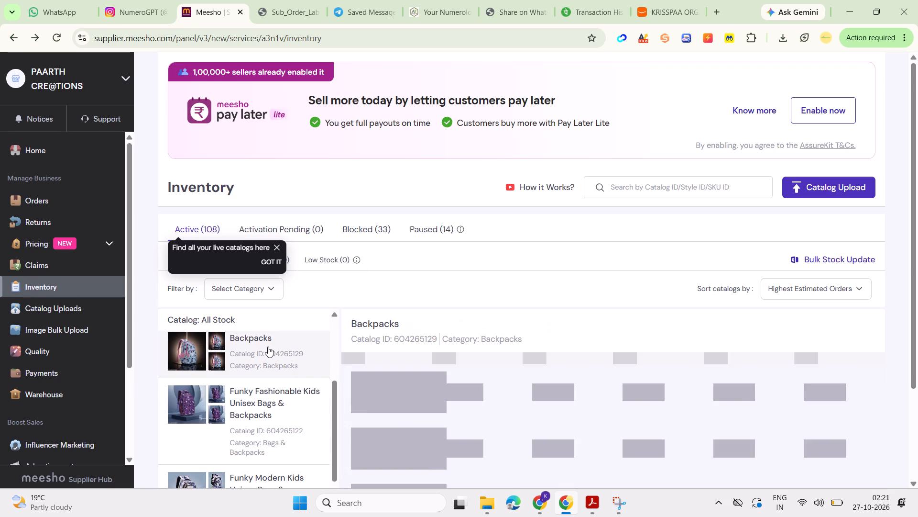
click(864, 399)
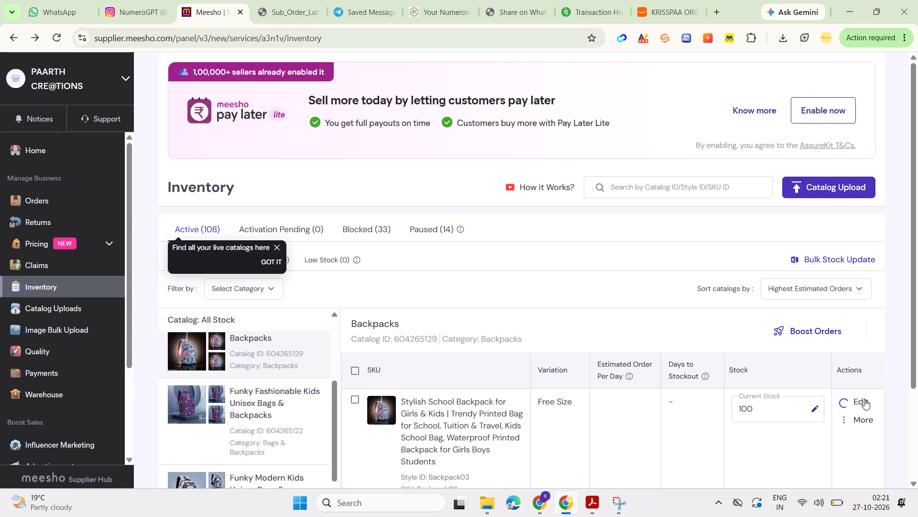
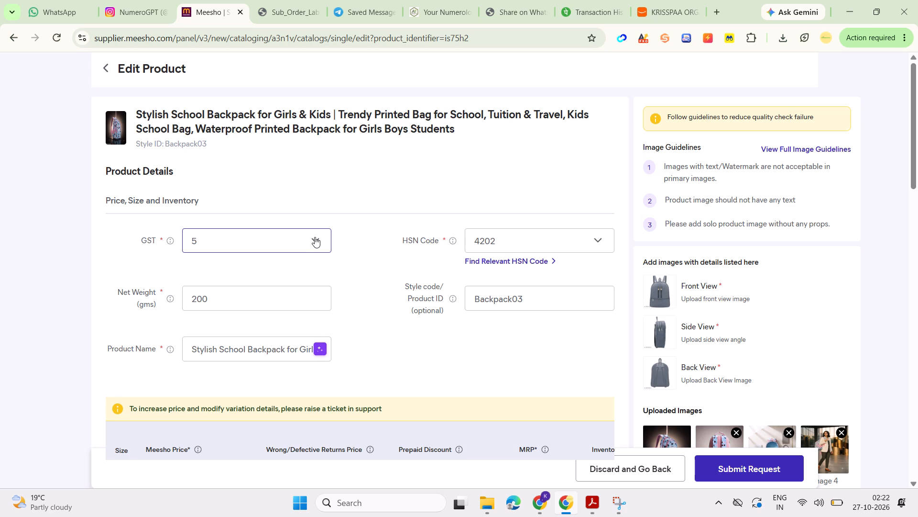
Set the GST of the Backpack03 product to 18, submit the edit request, and return to the inventory.
click(235, 313)
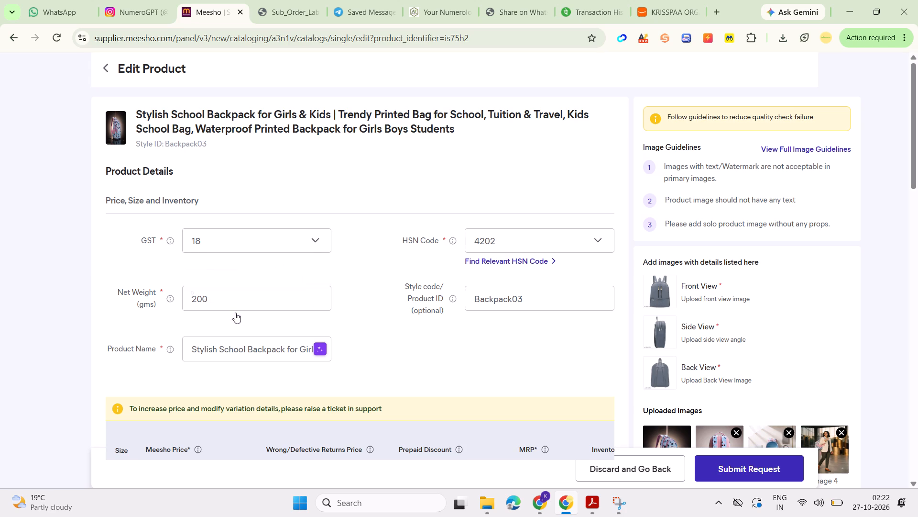
click(758, 470)
scroll(475, 357, down, 1)
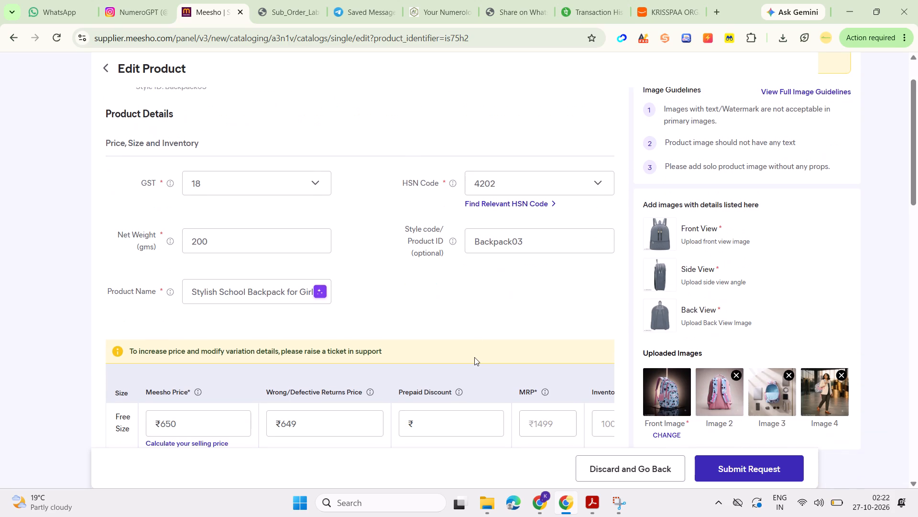
scroll(437, 311, down, 3)
scroll(445, 329, up, 7)
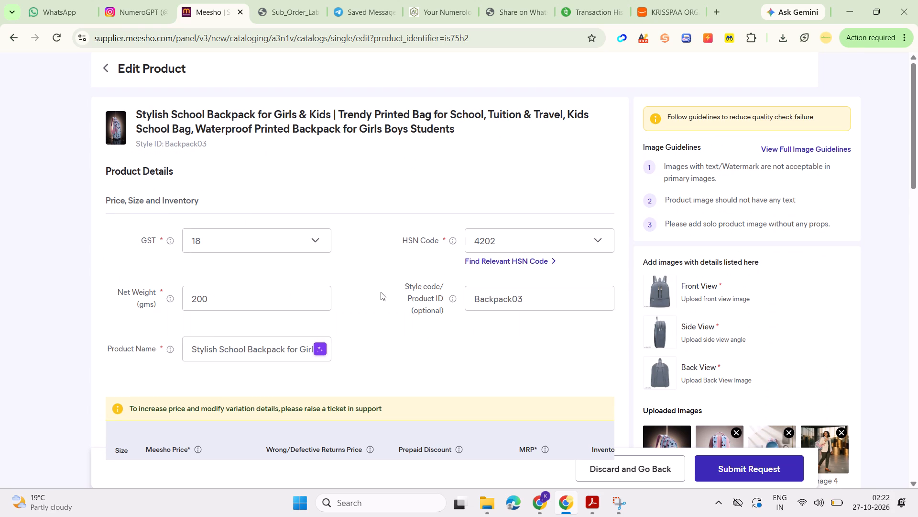
click(106, 67)
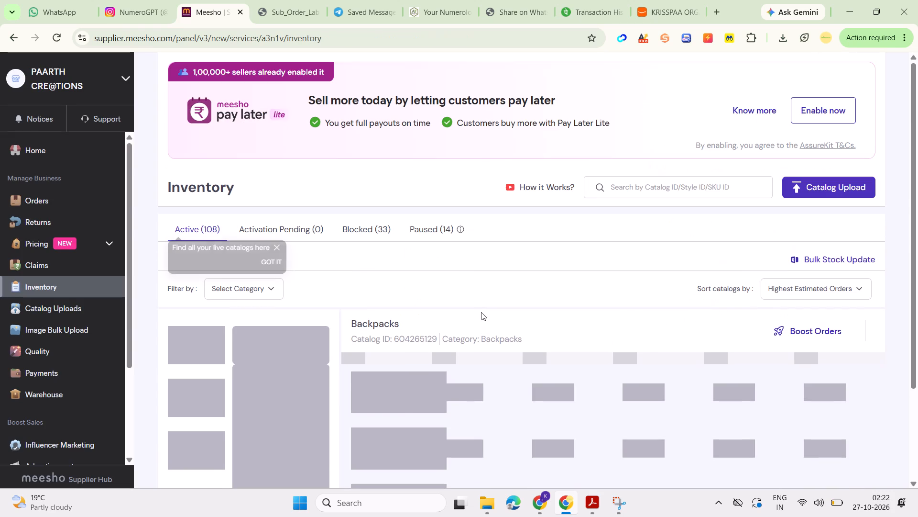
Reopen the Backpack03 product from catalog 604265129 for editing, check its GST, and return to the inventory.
scroll(322, 399, down, 2)
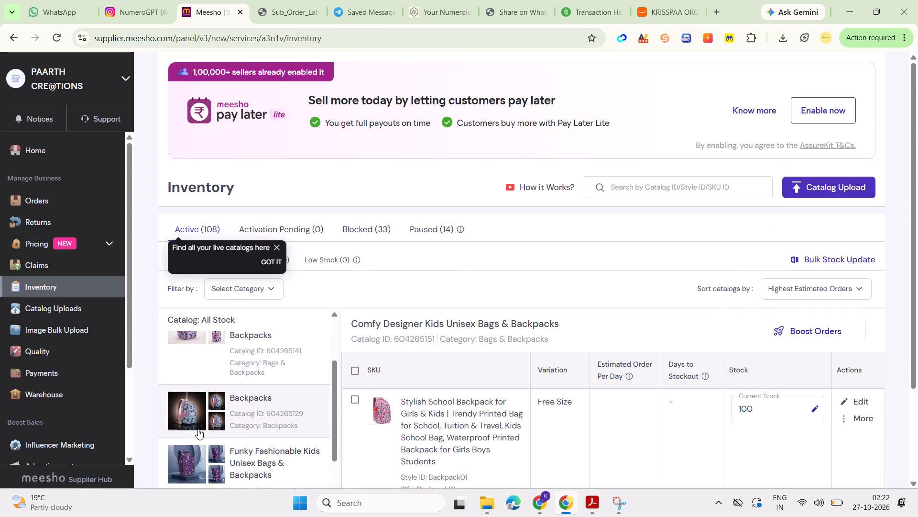
click(186, 415)
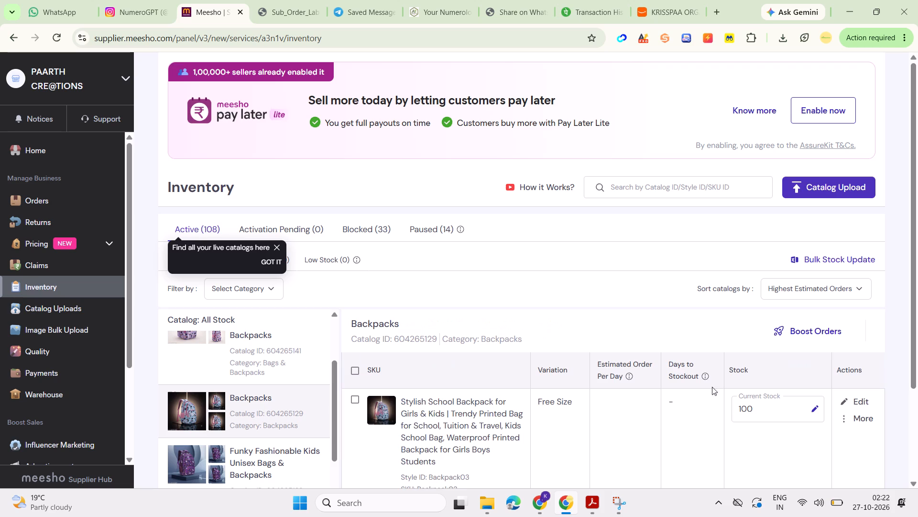
click(857, 399)
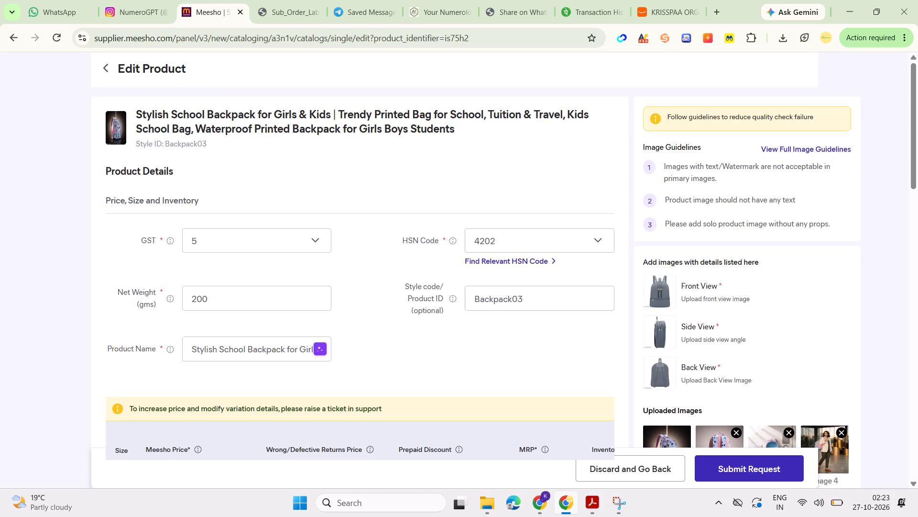
click(16, 40)
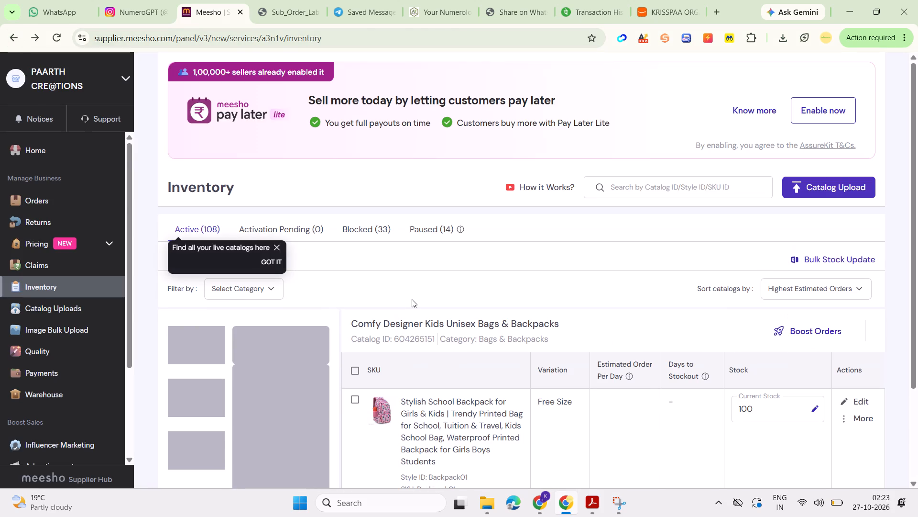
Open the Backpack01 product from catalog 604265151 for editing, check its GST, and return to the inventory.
click(857, 401)
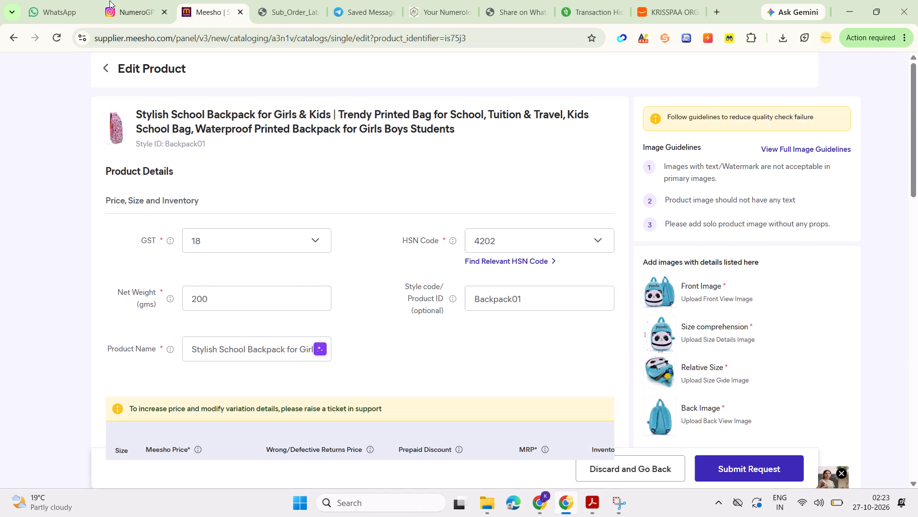
click(13, 38)
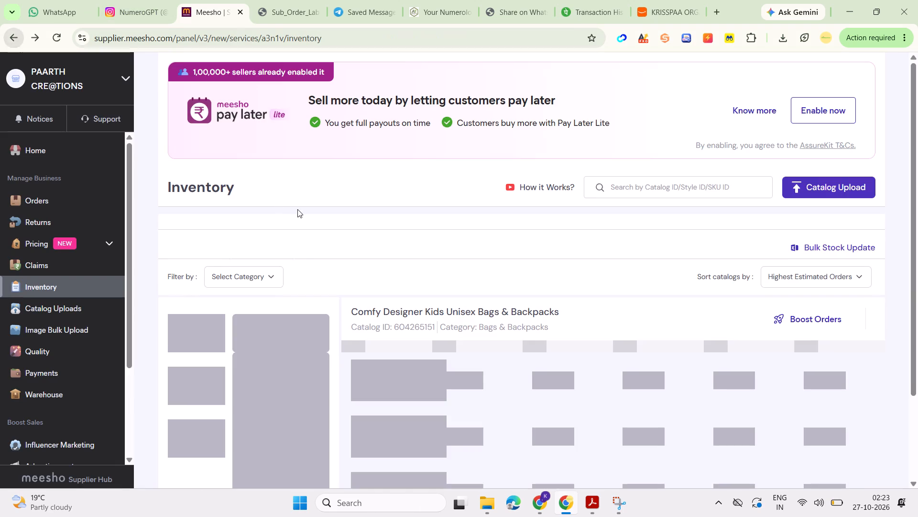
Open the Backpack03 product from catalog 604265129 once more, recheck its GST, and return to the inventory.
scroll(269, 375, down, 2)
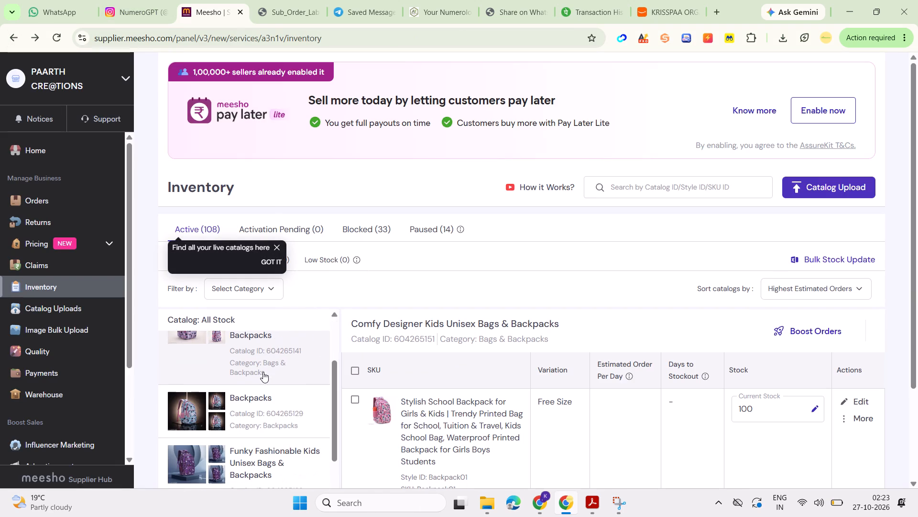
click(181, 418)
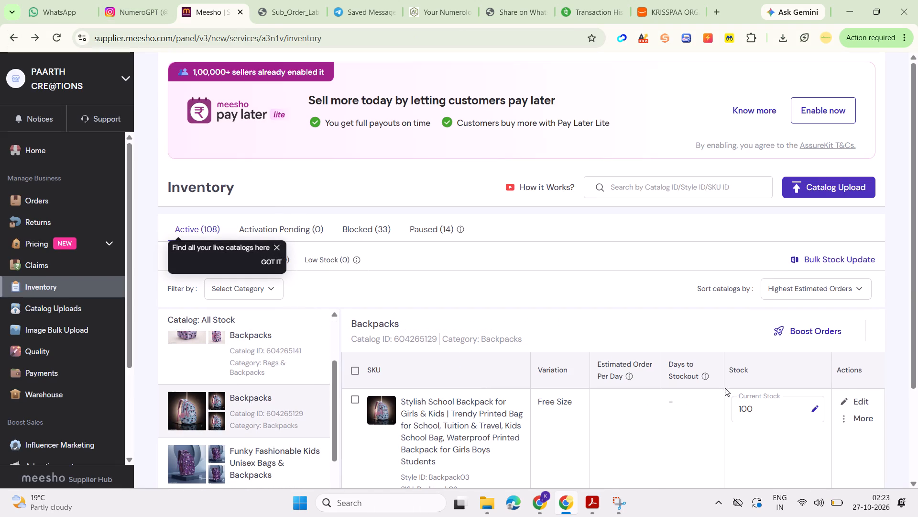
click(871, 400)
click(858, 403)
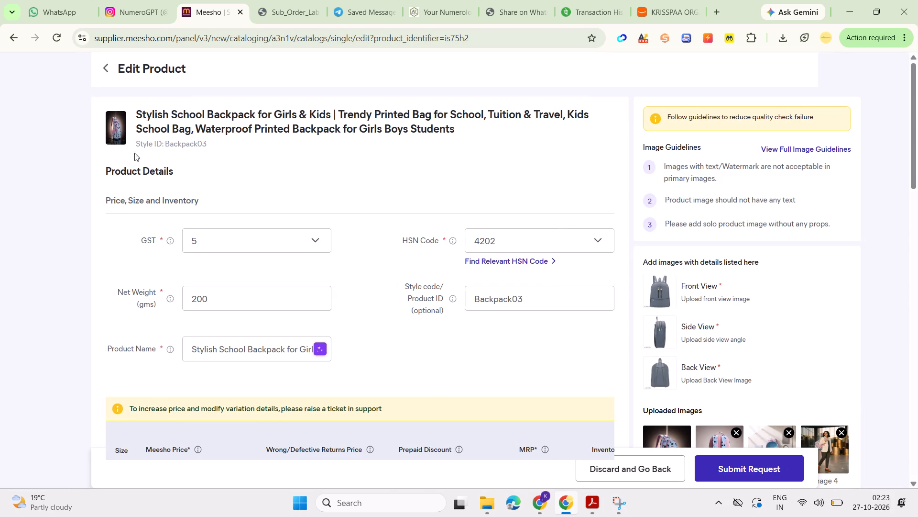
click(11, 41)
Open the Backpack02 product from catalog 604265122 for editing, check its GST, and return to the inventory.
scroll(223, 310, down, 3)
click(192, 404)
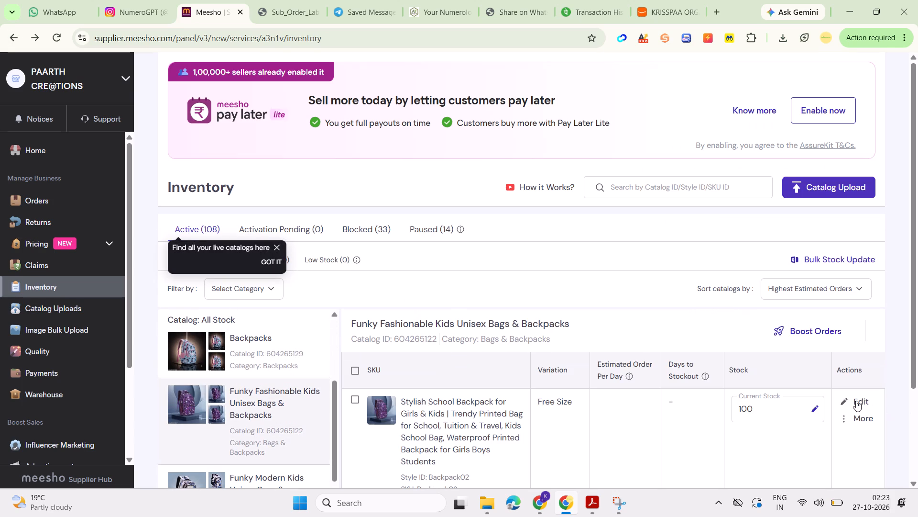
click(856, 401)
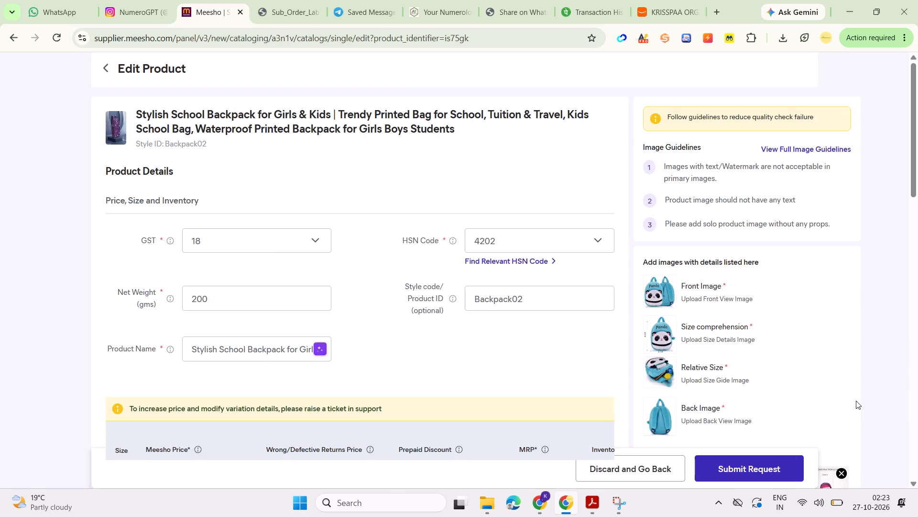
click(12, 40)
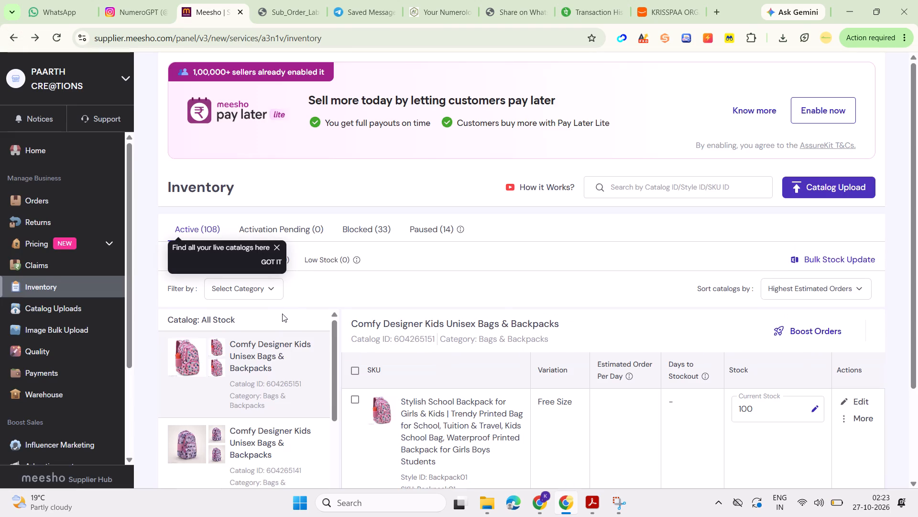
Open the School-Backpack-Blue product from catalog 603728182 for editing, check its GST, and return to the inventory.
scroll(274, 378, down, 4)
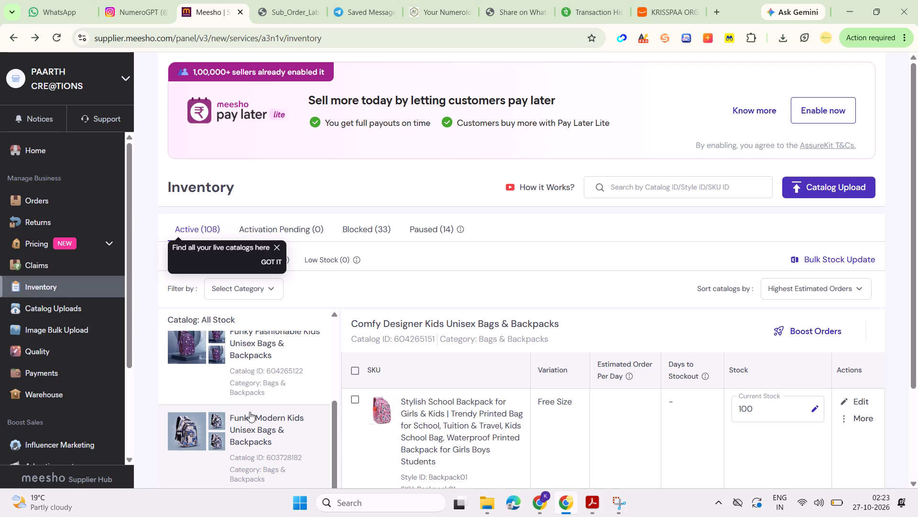
click(195, 438)
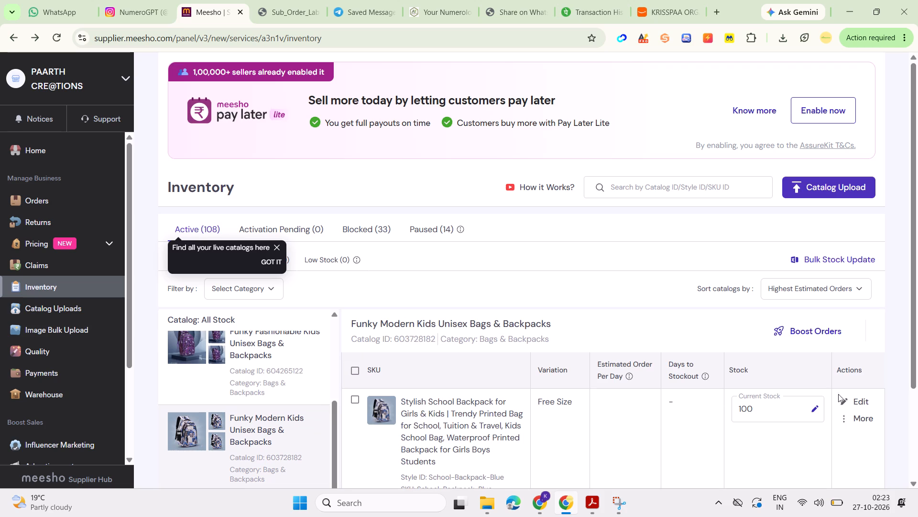
click(852, 399)
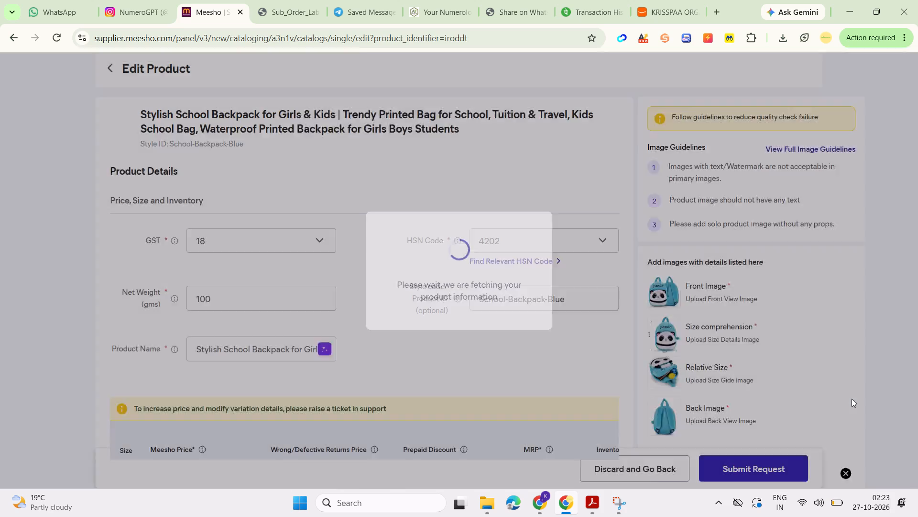
click(9, 41)
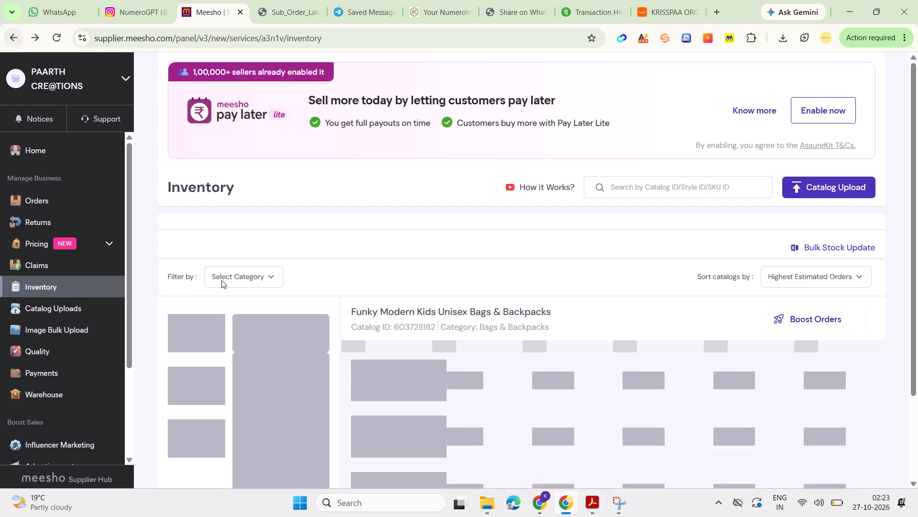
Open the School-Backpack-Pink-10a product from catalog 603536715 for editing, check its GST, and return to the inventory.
scroll(259, 368, down, 3)
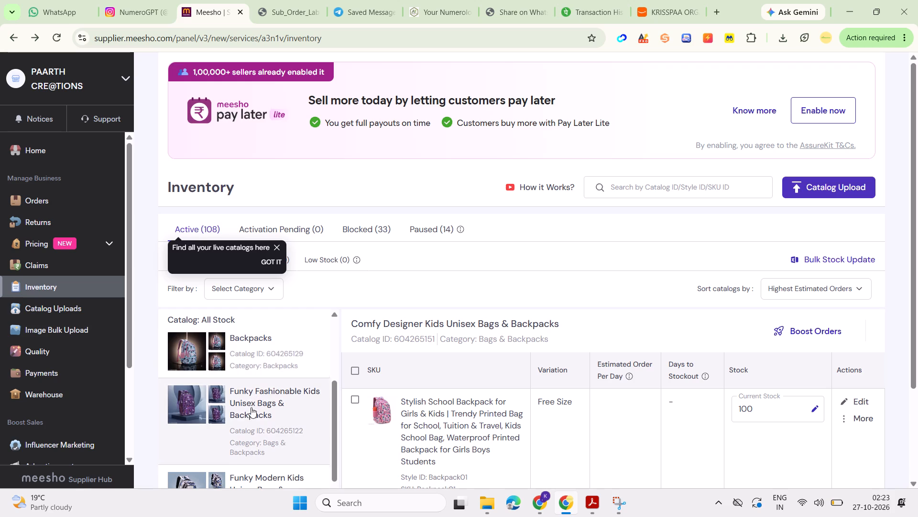
scroll(251, 410, down, 3)
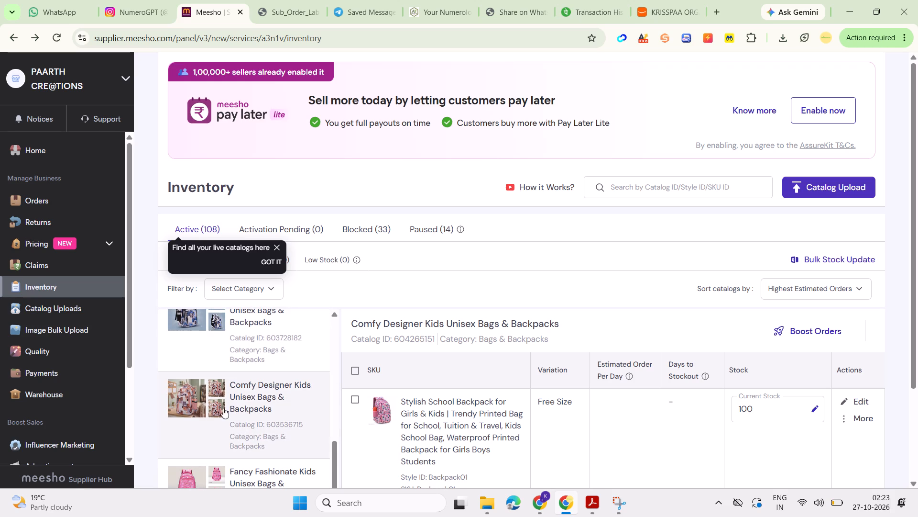
click(186, 406)
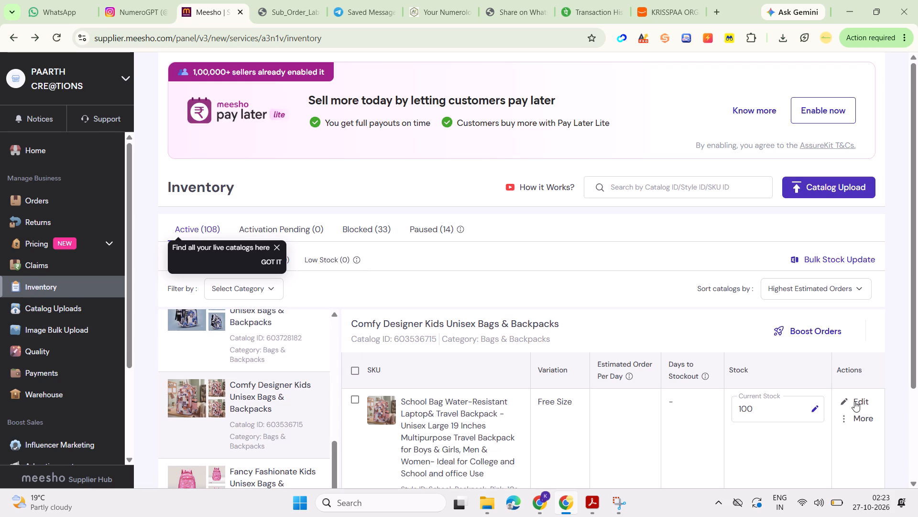
click(854, 401)
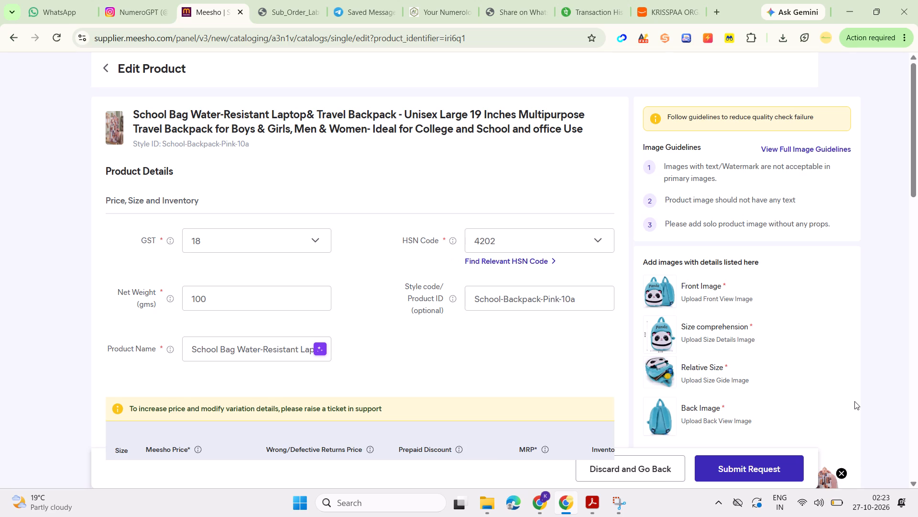
click(11, 41)
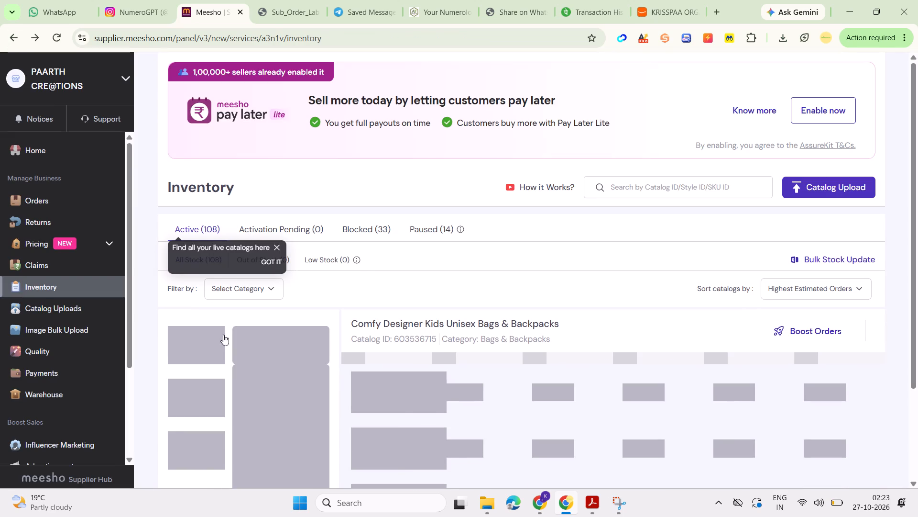
Reopen the School-Backpack-Pink-10a product from catalog 603536715, recheck its details, and return to the inventory.
scroll(235, 337, down, 4)
scroll(236, 405, down, 1)
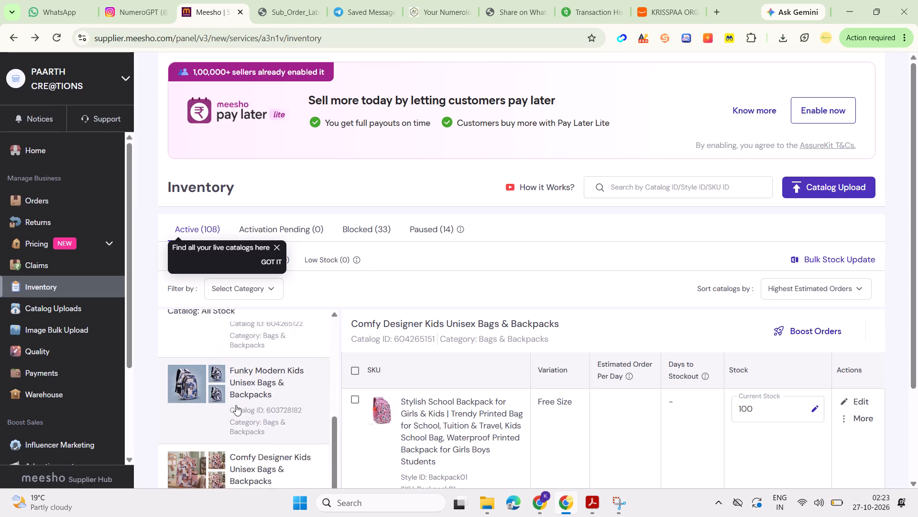
scroll(236, 407, down, 1)
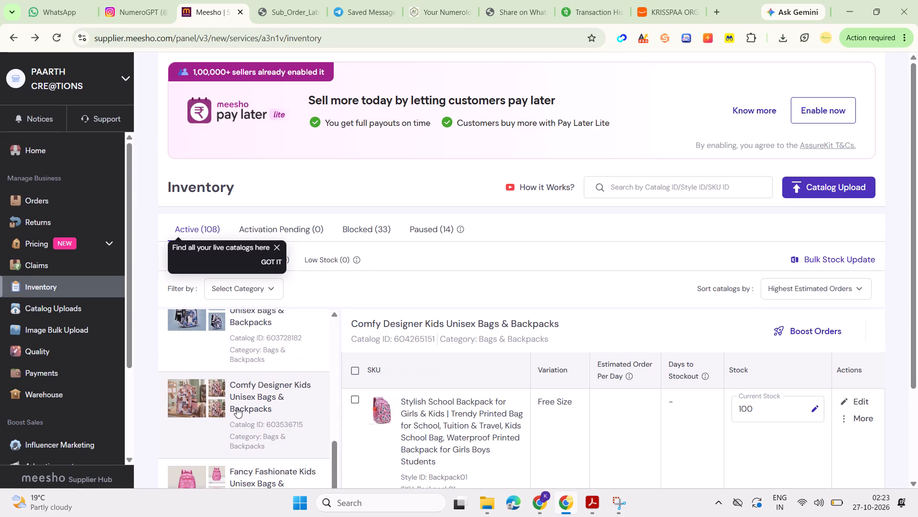
click(187, 405)
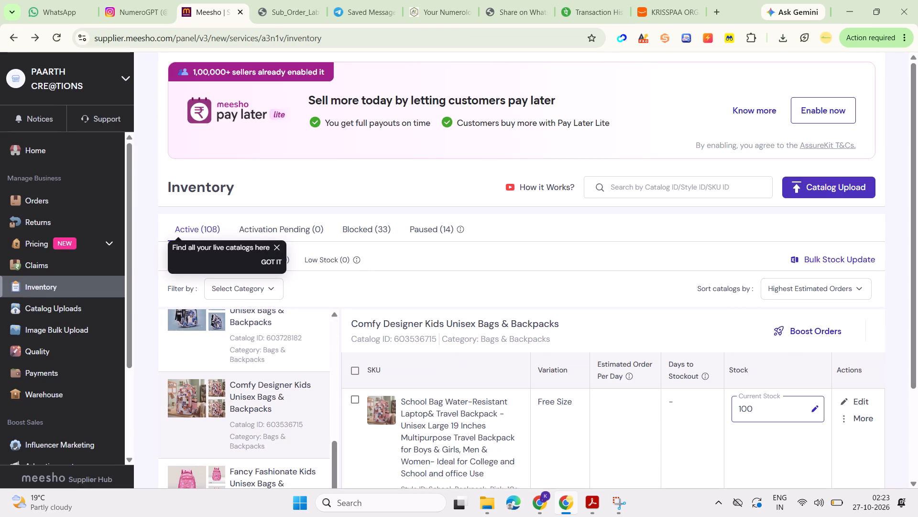
click(856, 399)
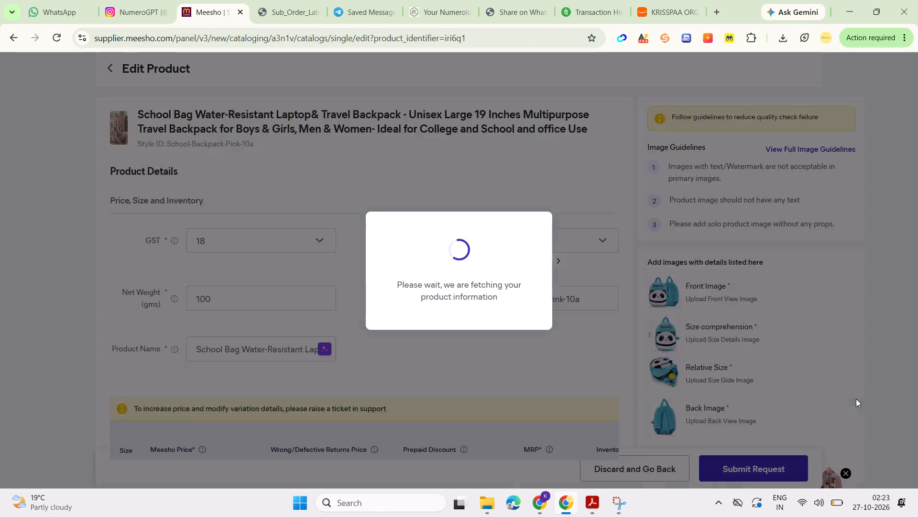
click(16, 37)
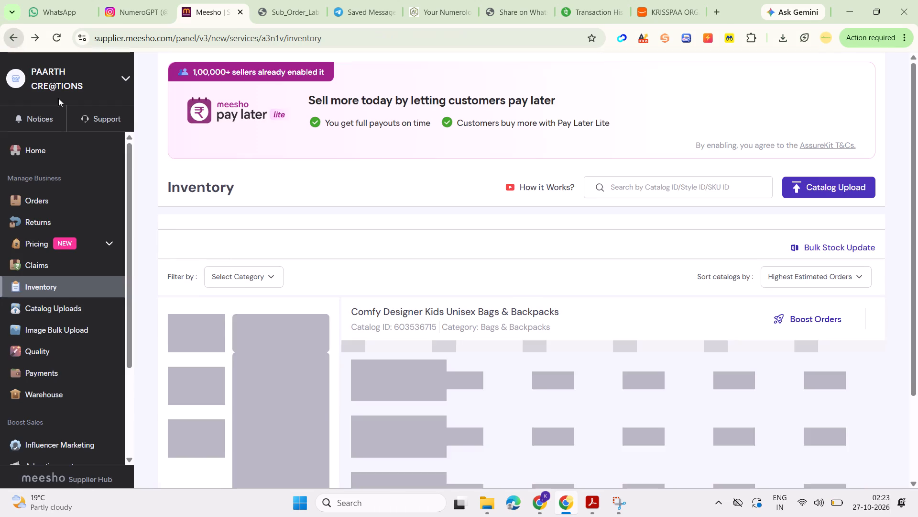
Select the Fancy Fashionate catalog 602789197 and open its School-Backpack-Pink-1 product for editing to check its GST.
scroll(254, 360, down, 7)
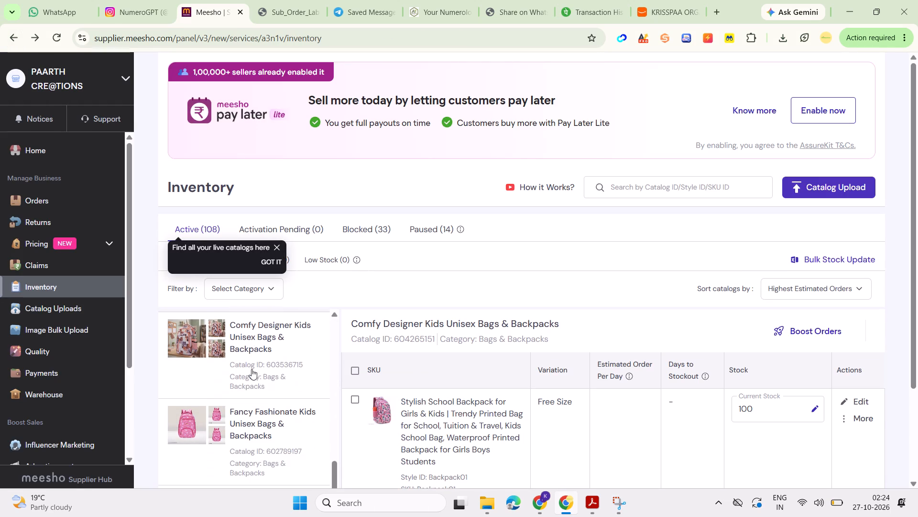
click(251, 419)
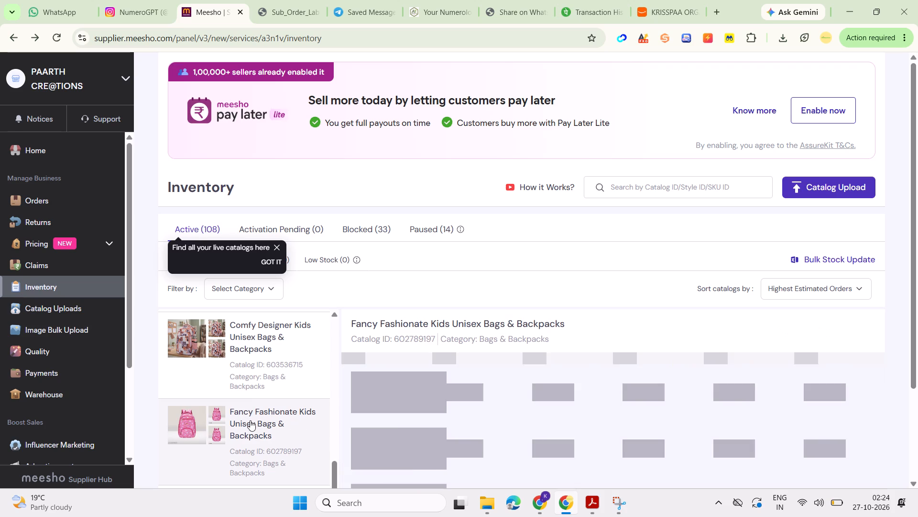
click(857, 400)
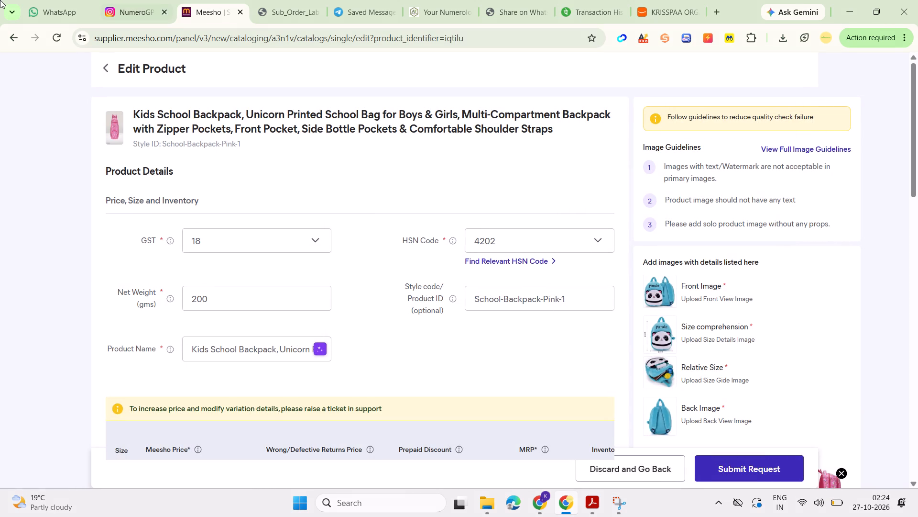
Return to the inventory and look through the first page of active catalogs for further backpack listings.
click(12, 42)
scroll(211, 303, down, 2)
scroll(216, 364, down, 7)
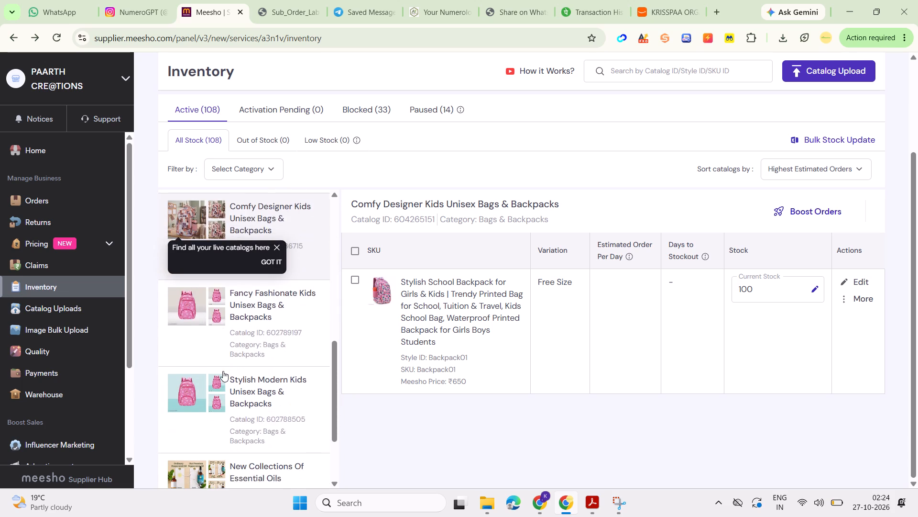
scroll(223, 371, down, 4)
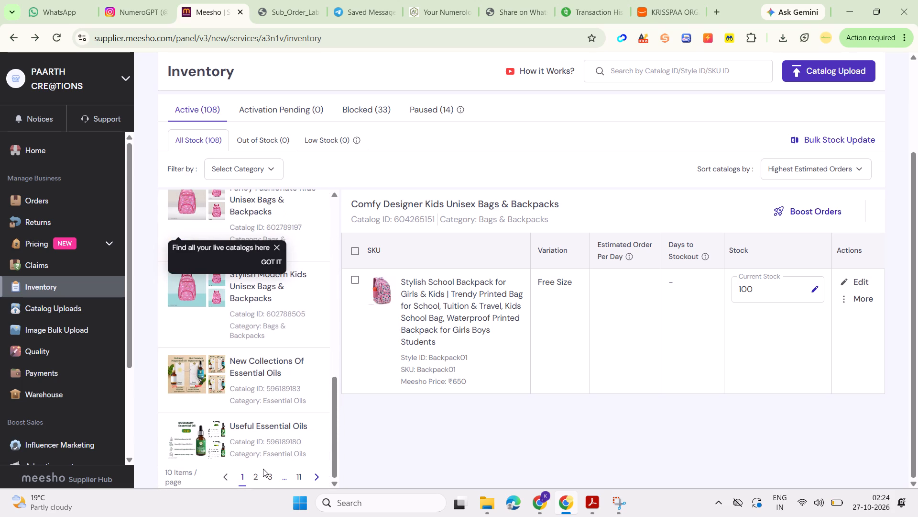
scroll(238, 370, up, 10)
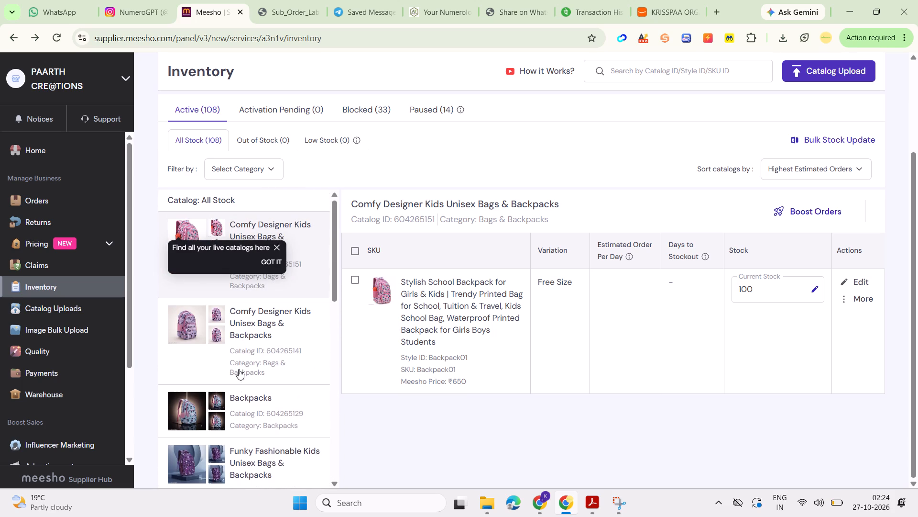
scroll(239, 369, up, 5)
scroll(247, 374, down, 12)
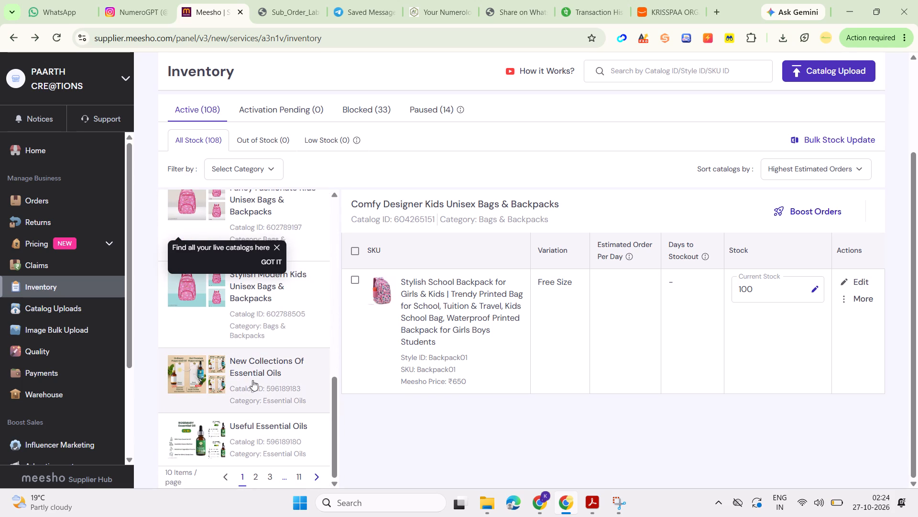
Look through pages 2 to 6 of the active catalogs for backpack listings.
click(256, 479)
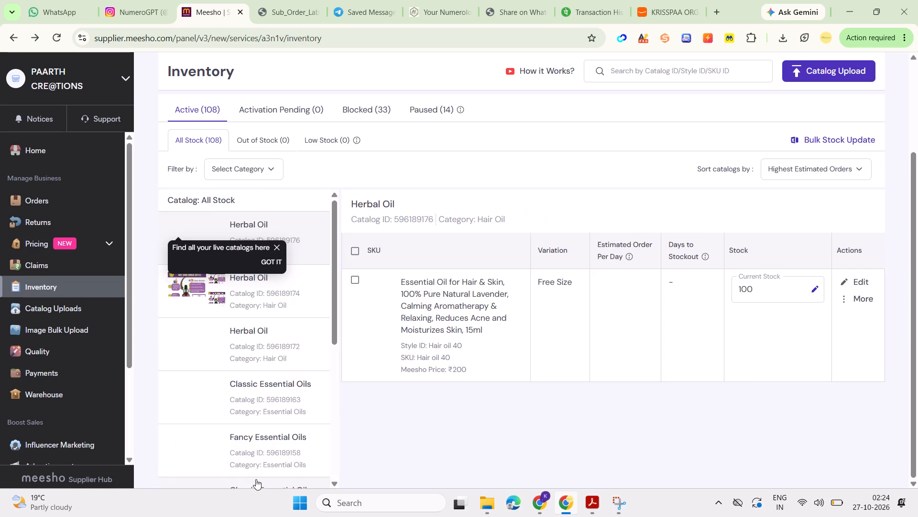
scroll(249, 370, up, 4)
scroll(249, 369, down, 11)
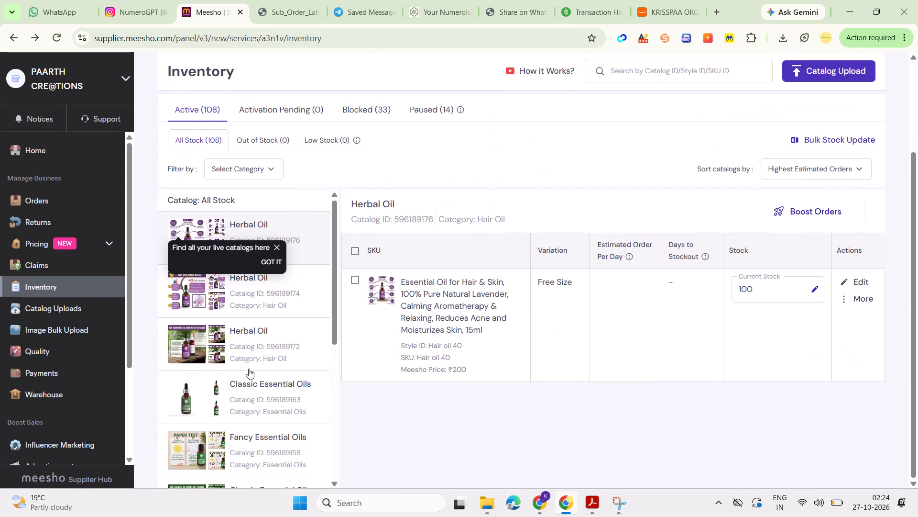
scroll(249, 369, down, 10)
scroll(306, 376, down, 13)
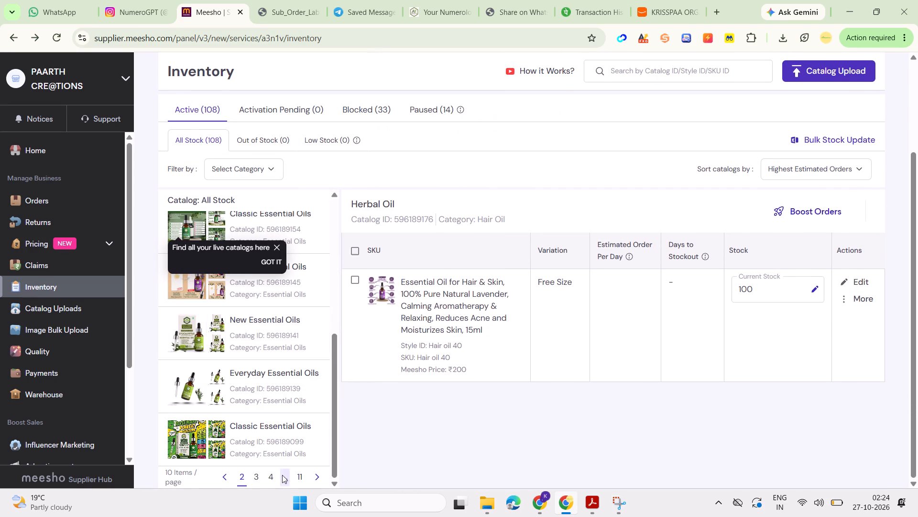
click(257, 479)
scroll(275, 371, down, 12)
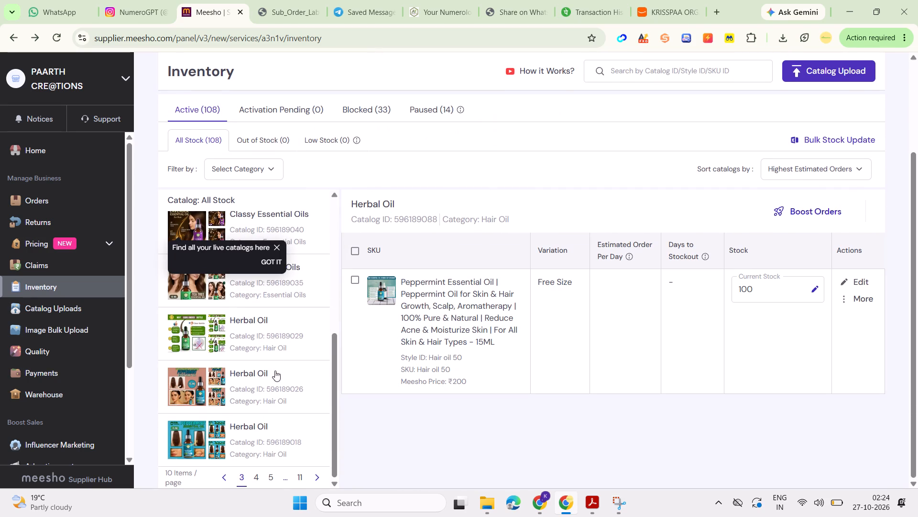
scroll(275, 371, down, 5)
click(258, 477)
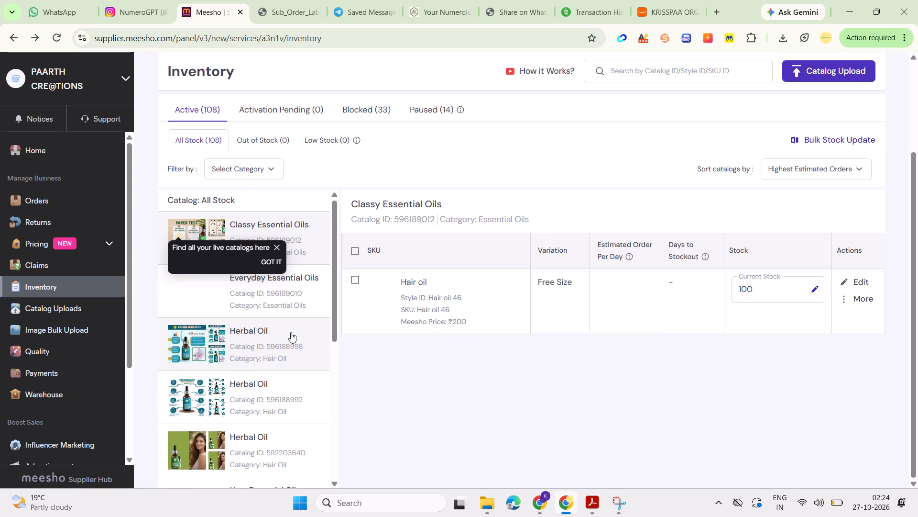
scroll(291, 332, down, 14)
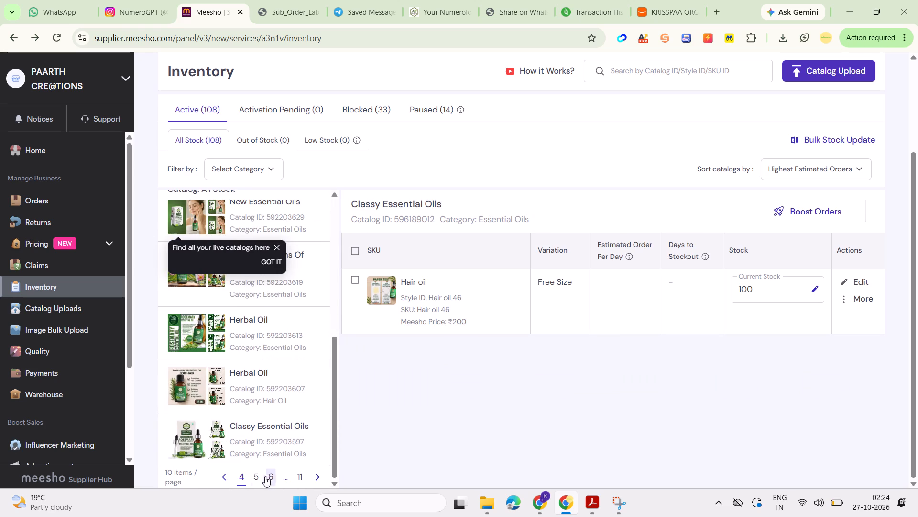
click(253, 476)
scroll(275, 321, down, 15)
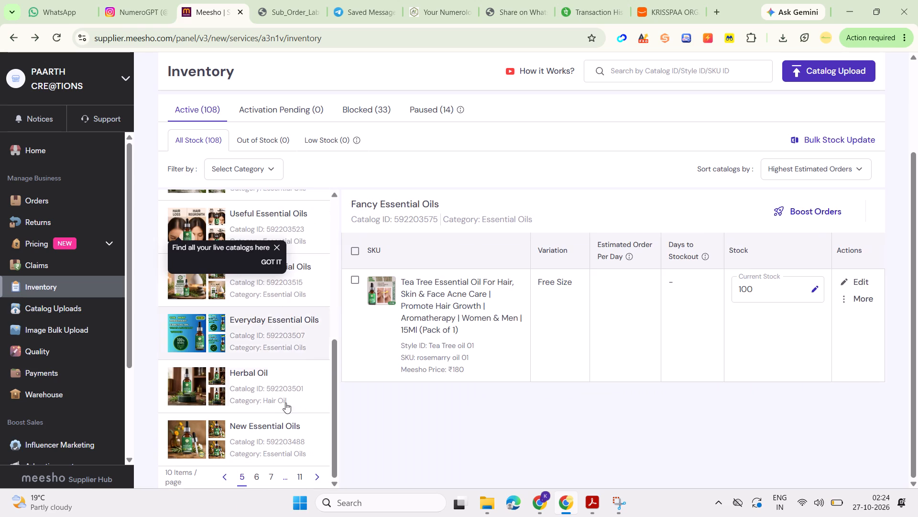
click(259, 477)
scroll(270, 338, down, 8)
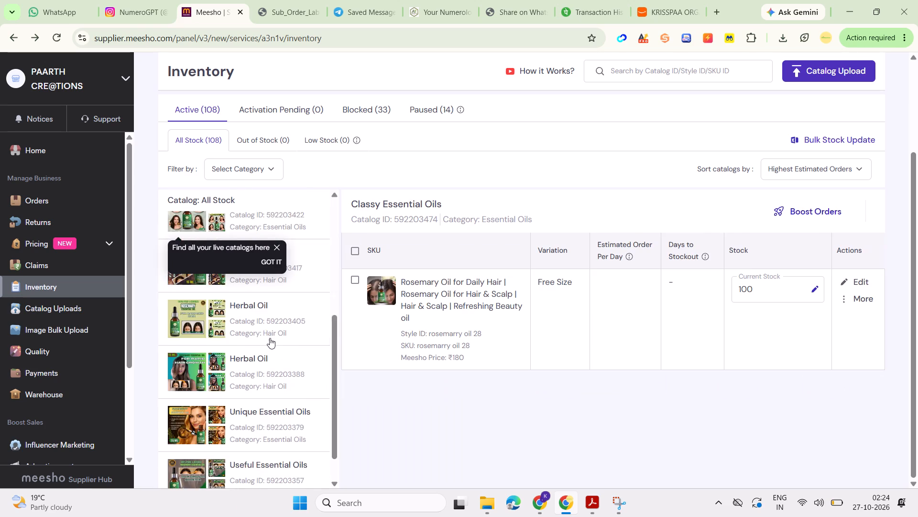
scroll(270, 338, down, 7)
Open page 7 of the active catalogs, select the Comfy Fashionate catalog 588309552, and review the page's backpack listings.
click(252, 476)
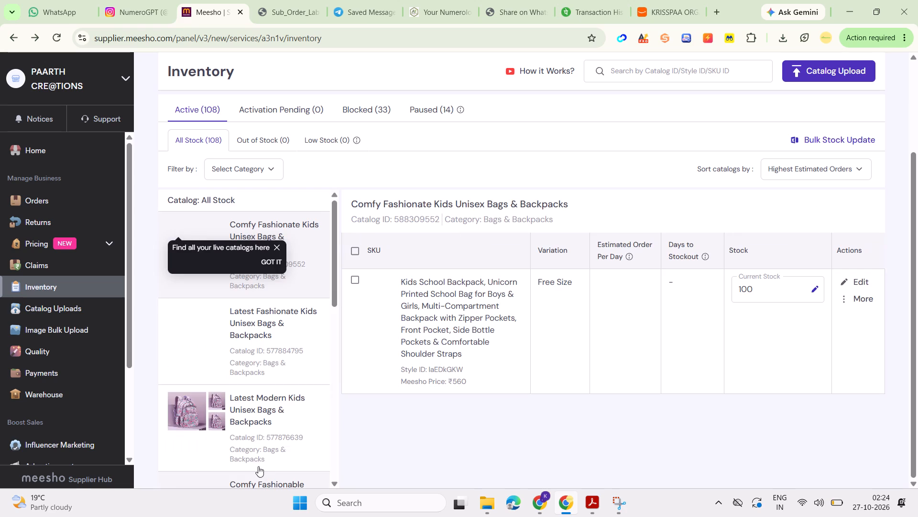
click(290, 225)
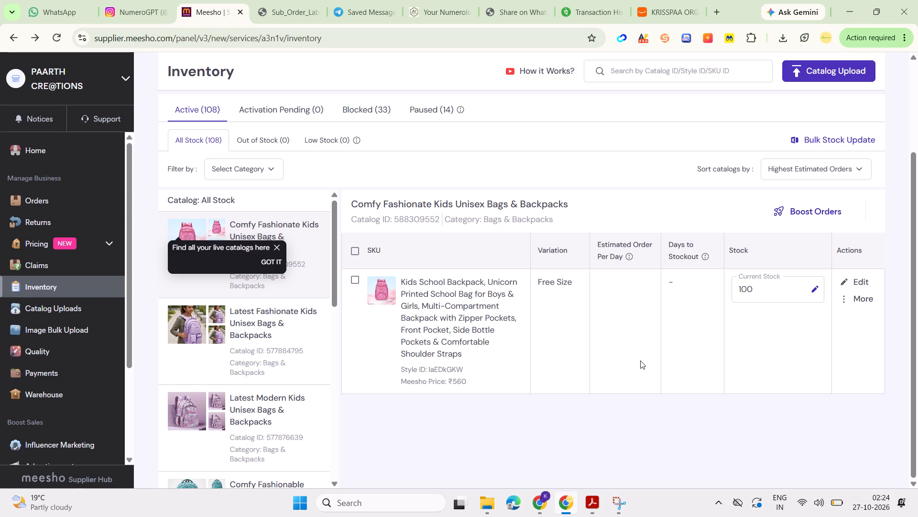
scroll(272, 410, down, 2)
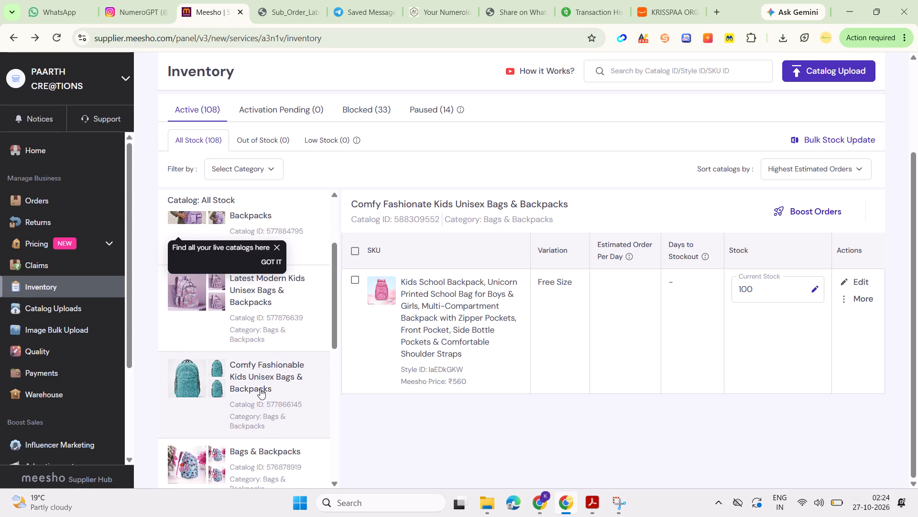
scroll(262, 386, down, 9)
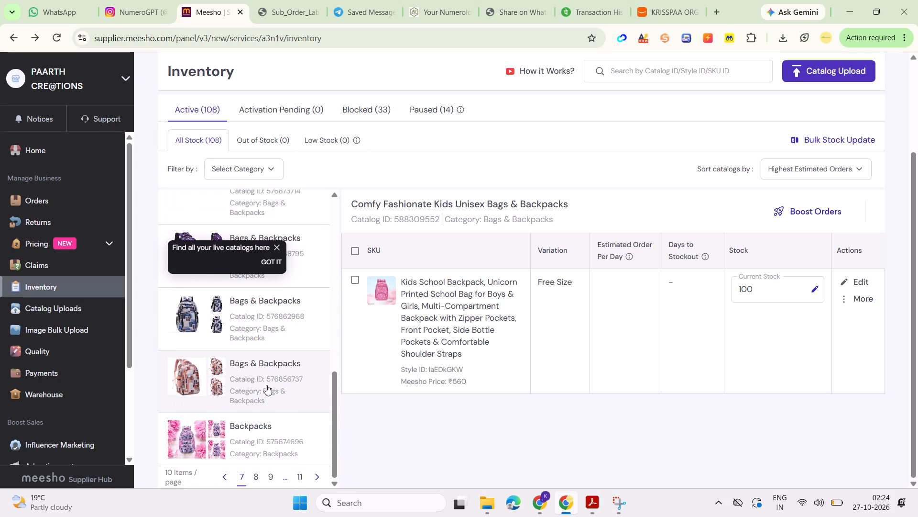
scroll(266, 385, down, 1)
Open page 8 of the active catalogs and review its backpack listings.
click(255, 480)
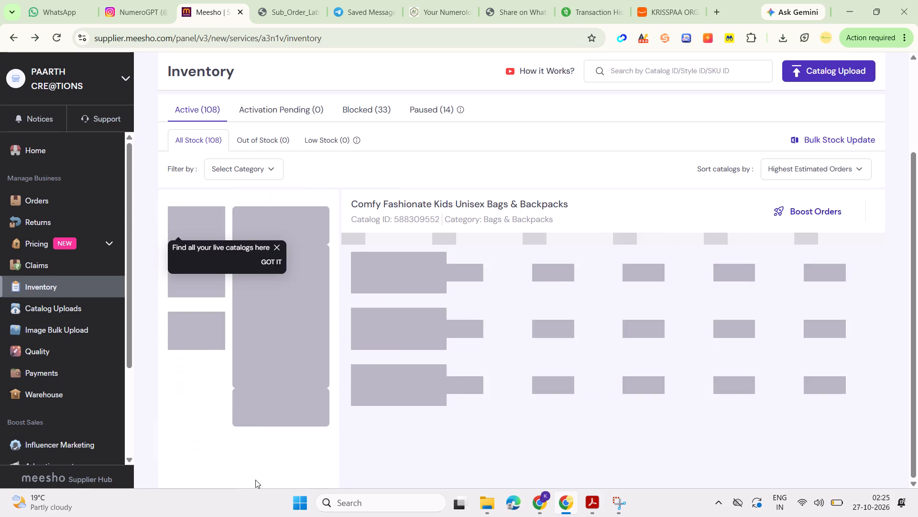
scroll(249, 376, down, 11)
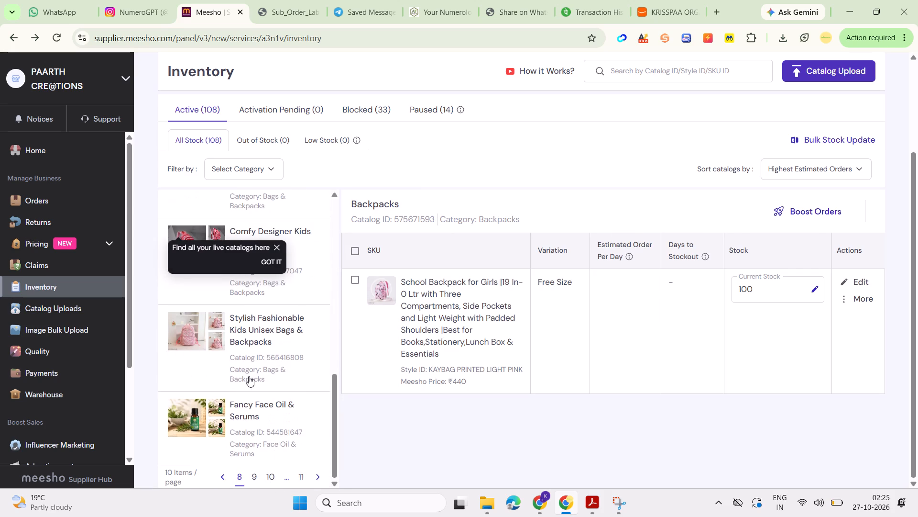
scroll(249, 376, down, 5)
scroll(249, 376, up, 4)
scroll(249, 376, down, 7)
Look through pages 9 to 11 of the active catalogs for any remaining backpack listings.
click(256, 480)
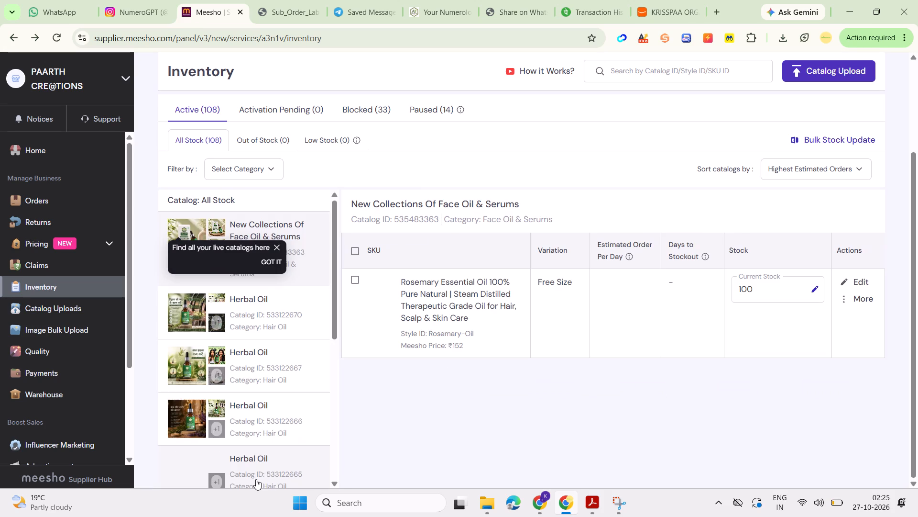
scroll(268, 387, down, 14)
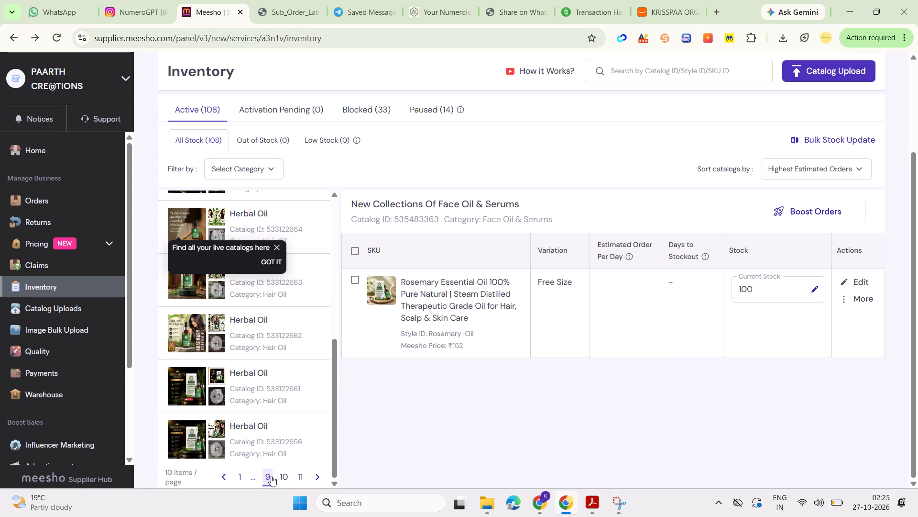
click(283, 474)
scroll(280, 380, down, 10)
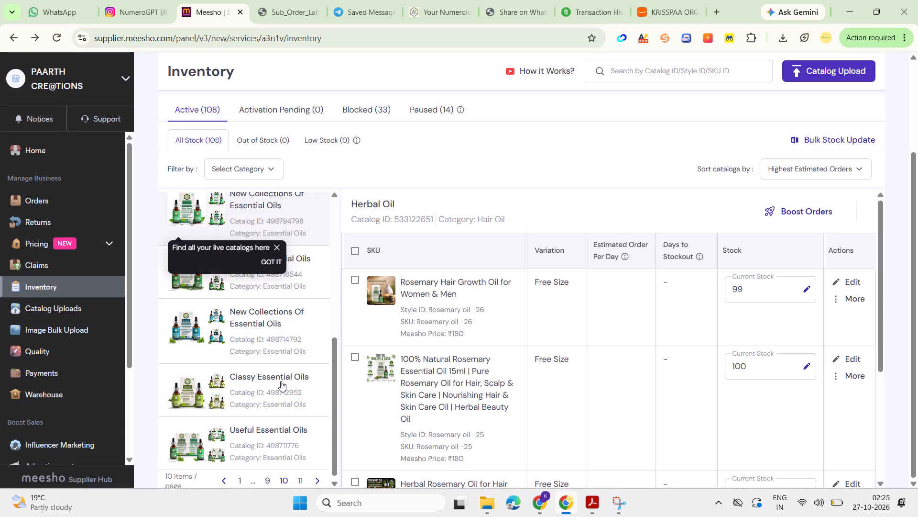
scroll(281, 381, down, 1)
click(298, 473)
scroll(273, 351, down, 2)
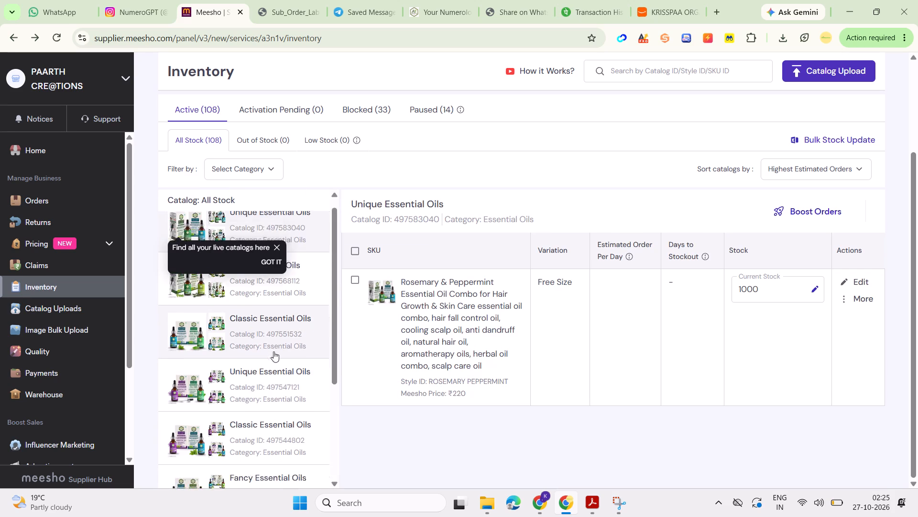
scroll(273, 351, down, 12)
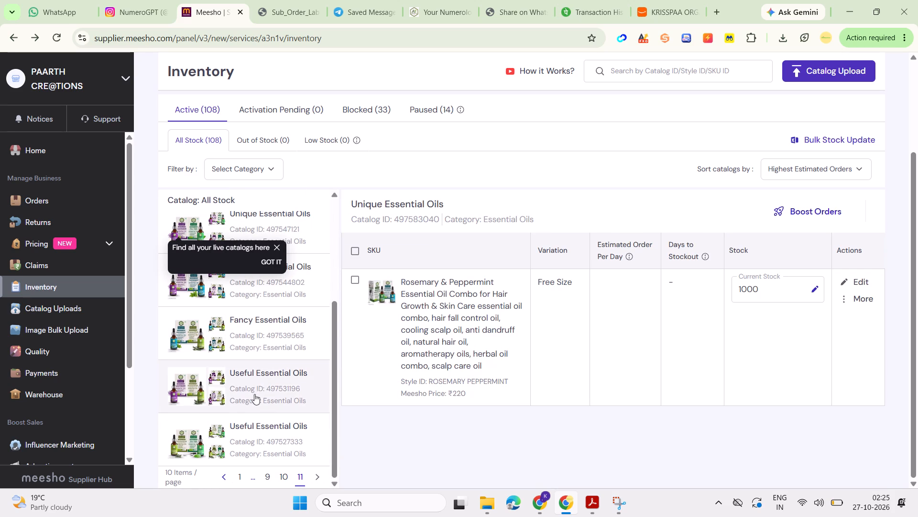
scroll(245, 382, up, 15)
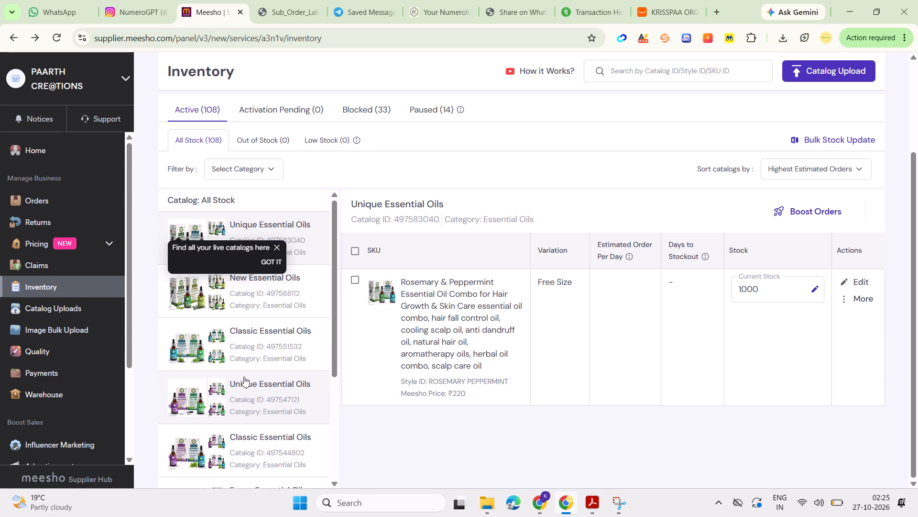
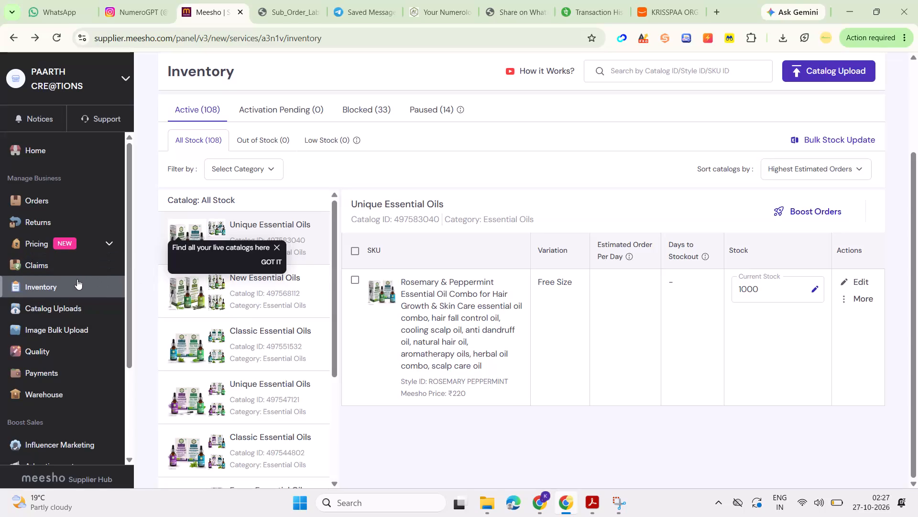
Open the Product Quality page and look over the quality score and pending quality recommendations.
click(41, 358)
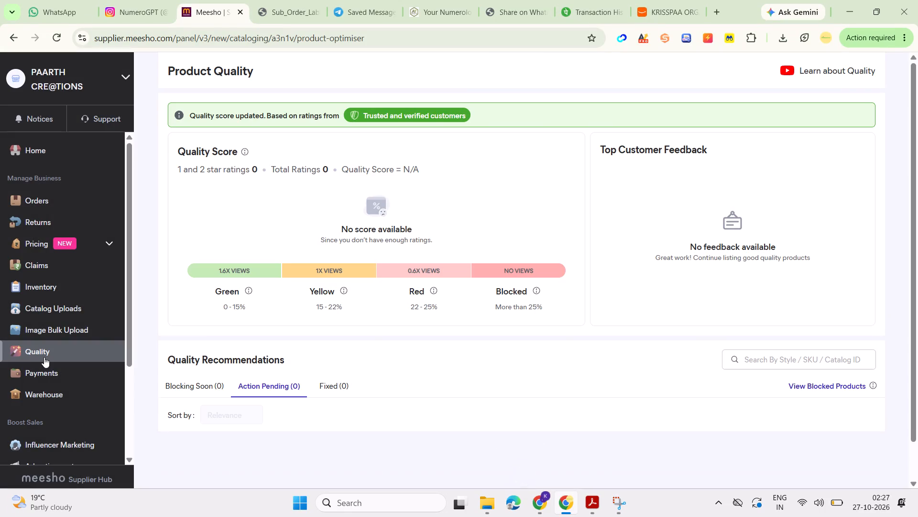
scroll(297, 332, down, 3)
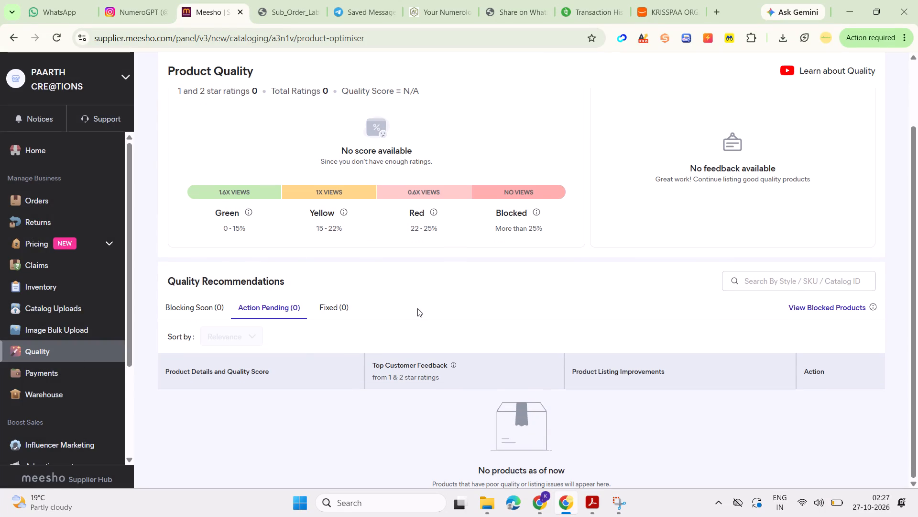
Open the catalog uploads page and review the bulk upload files with their categories and QC statuses.
click(58, 311)
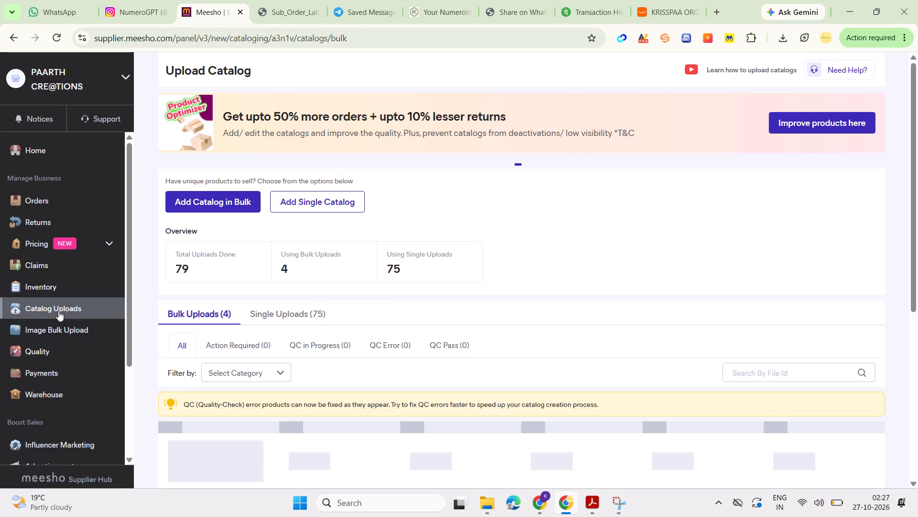
scroll(528, 256, down, 1)
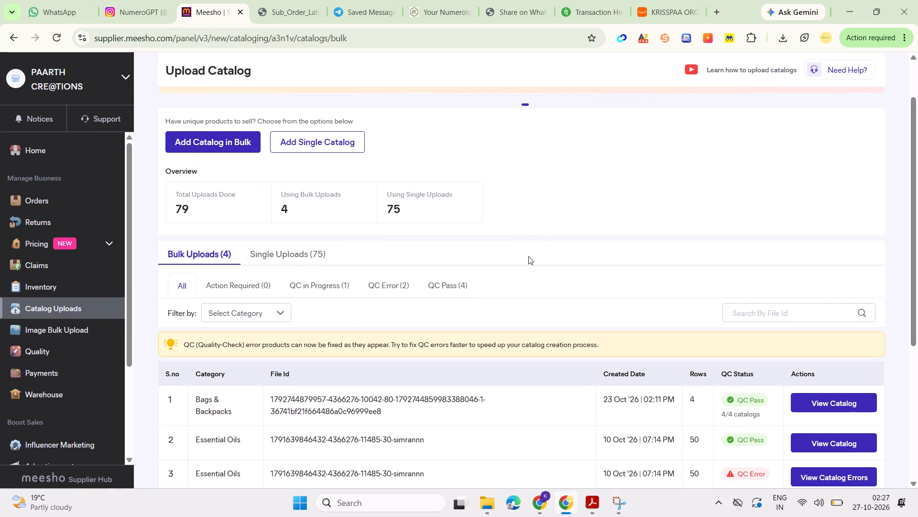
scroll(528, 256, down, 2)
scroll(404, 306, down, 3)
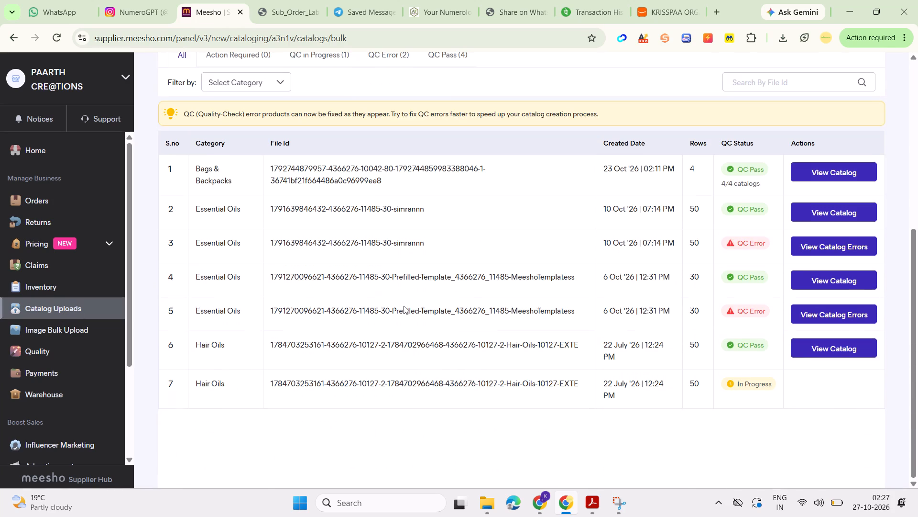
scroll(404, 306, up, 5)
scroll(472, 285, down, 3)
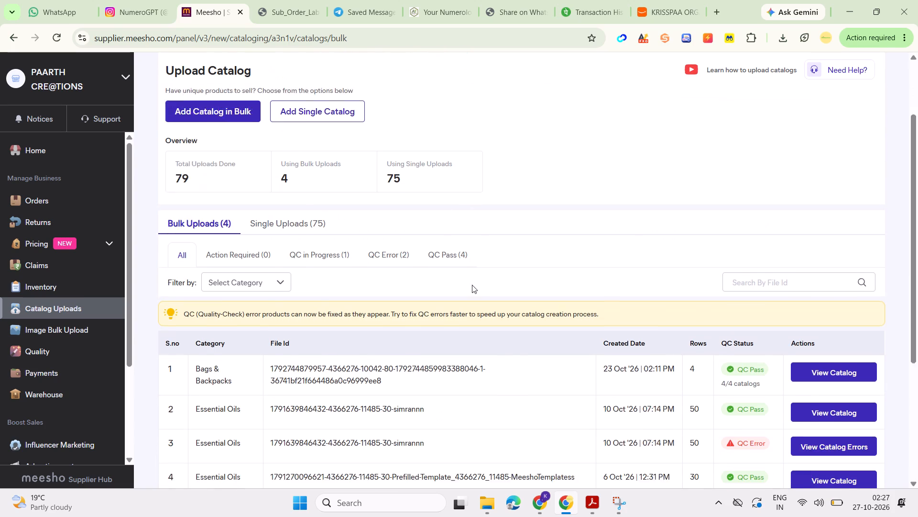
scroll(472, 285, up, 4)
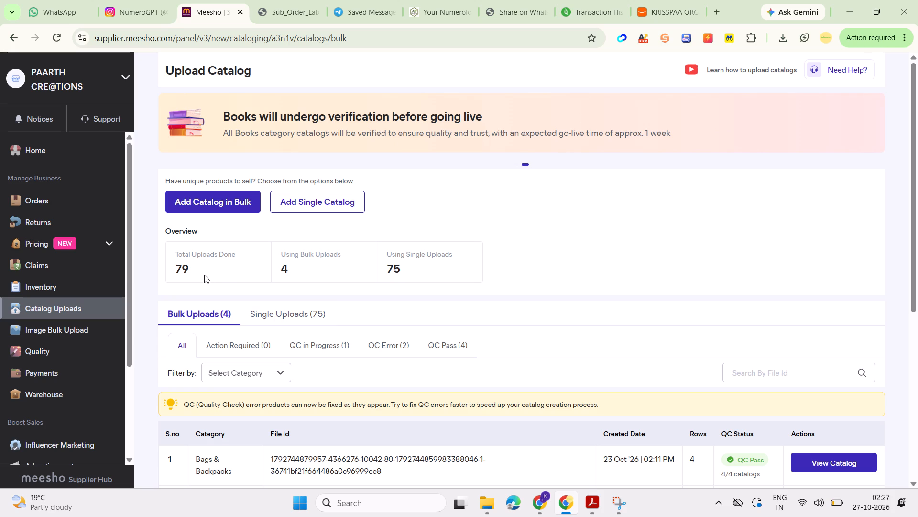
scroll(533, 280, down, 2)
scroll(361, 298, down, 2)
scroll(363, 297, up, 8)
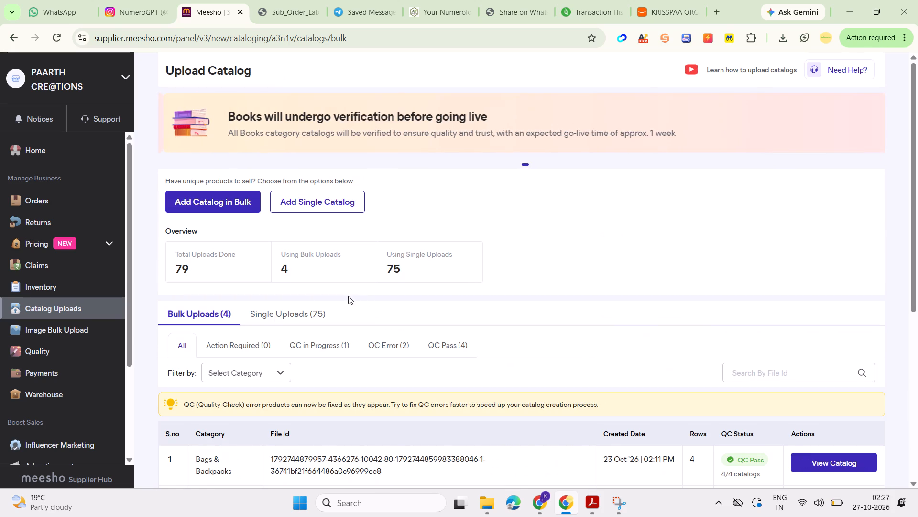
Return to the inventory and look through the first page of active catalogs.
click(44, 289)
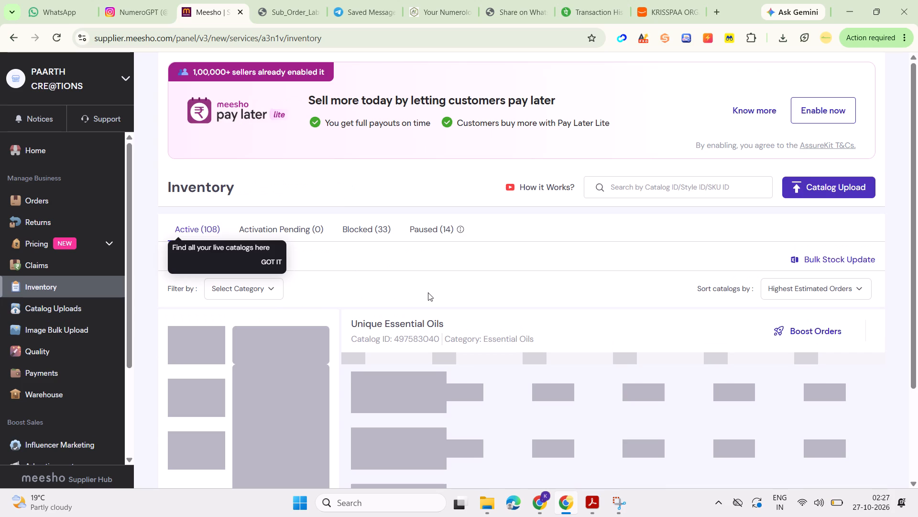
click(453, 282)
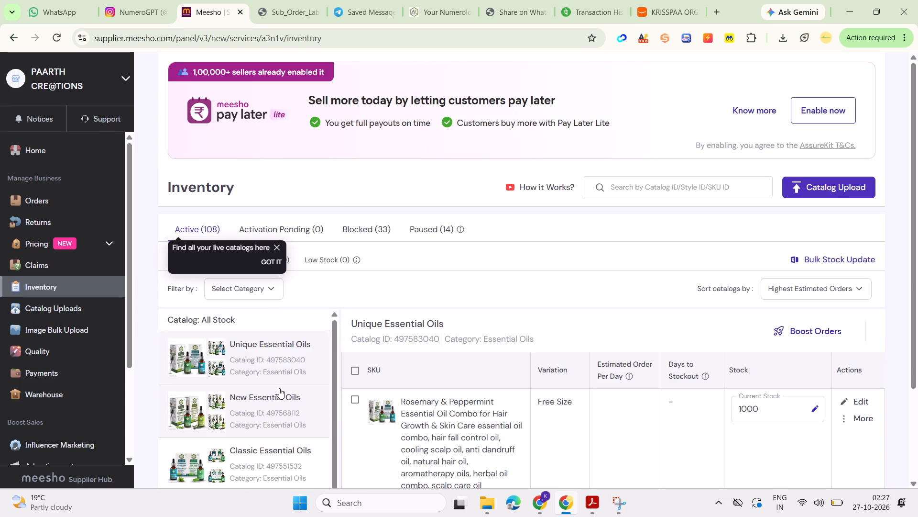
scroll(277, 389, down, 9)
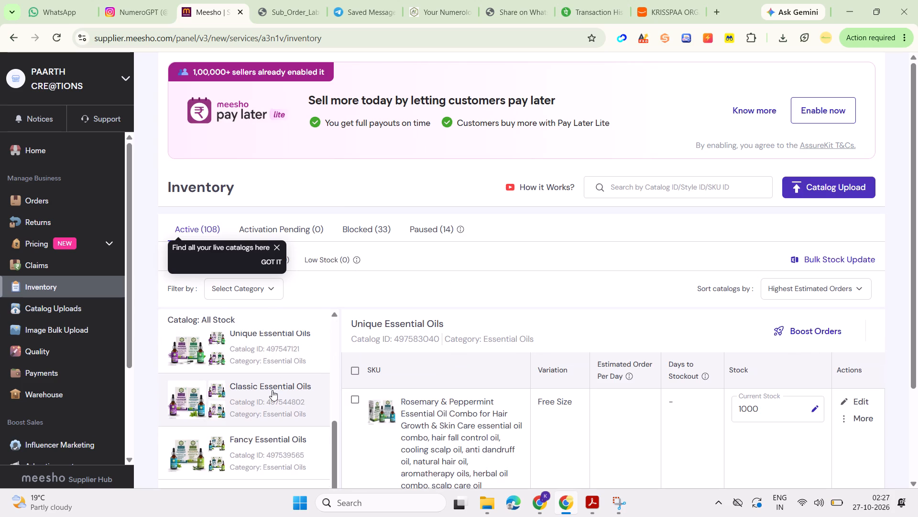
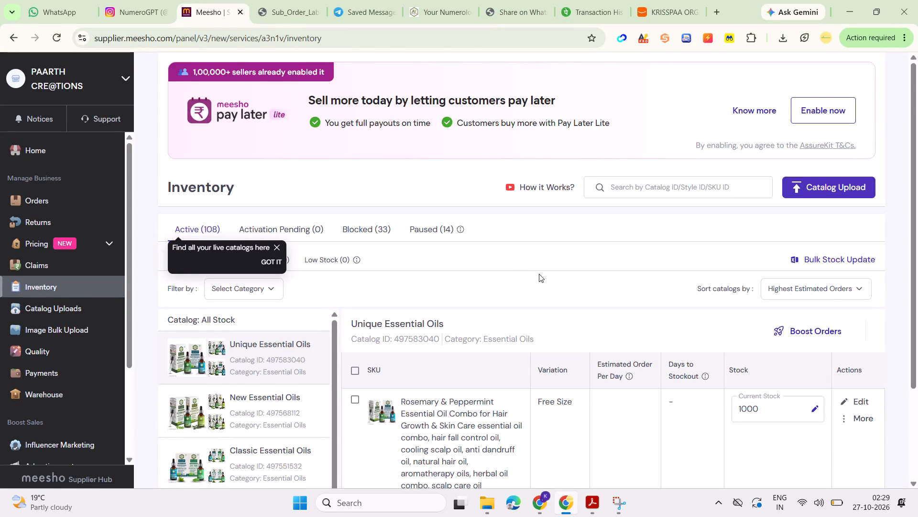
Open the Business Dashboard and examine the last 7 days' business overview and the product performance list with views, clicks, orders and sales.
scroll(540, 273, down, 6)
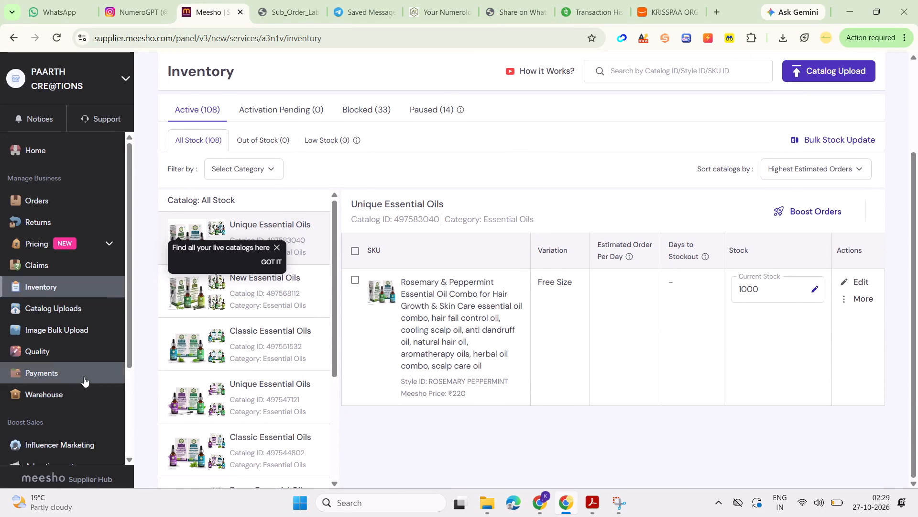
scroll(60, 386, down, 5)
scroll(58, 332, down, 3)
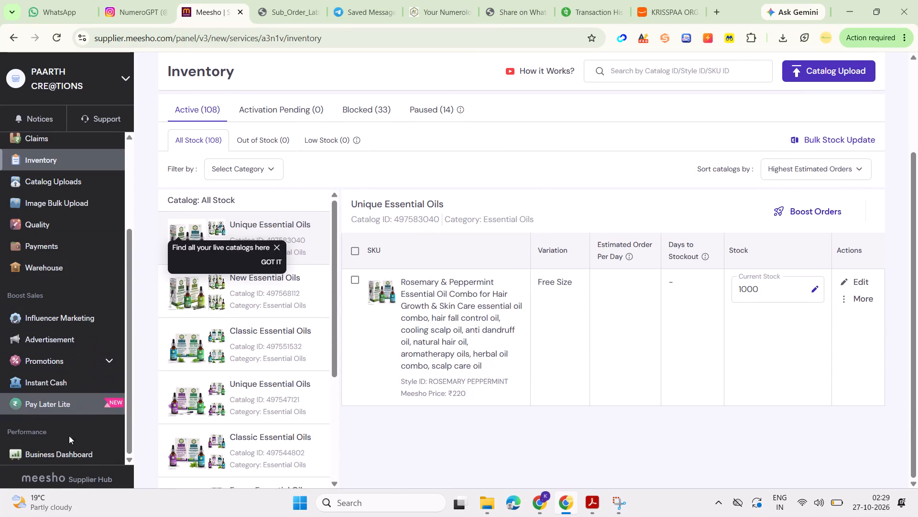
click(74, 457)
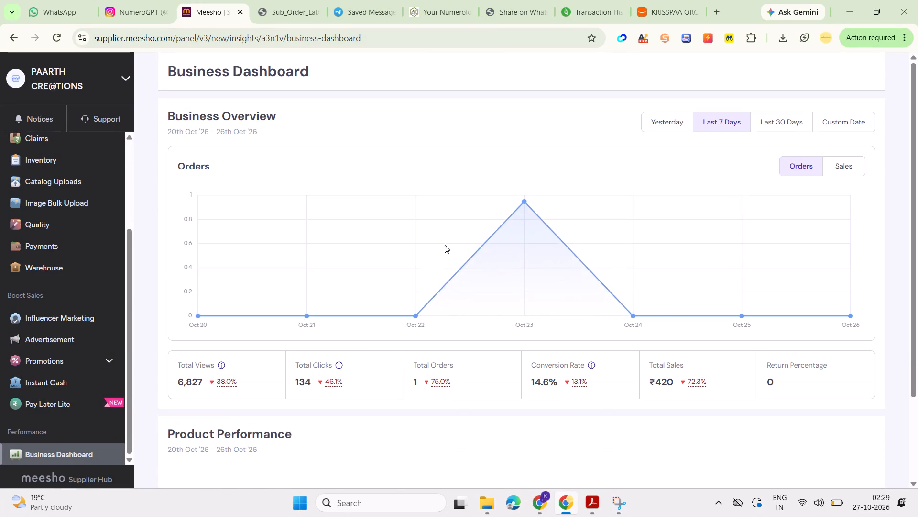
scroll(421, 235, down, 3)
scroll(336, 263, down, 2)
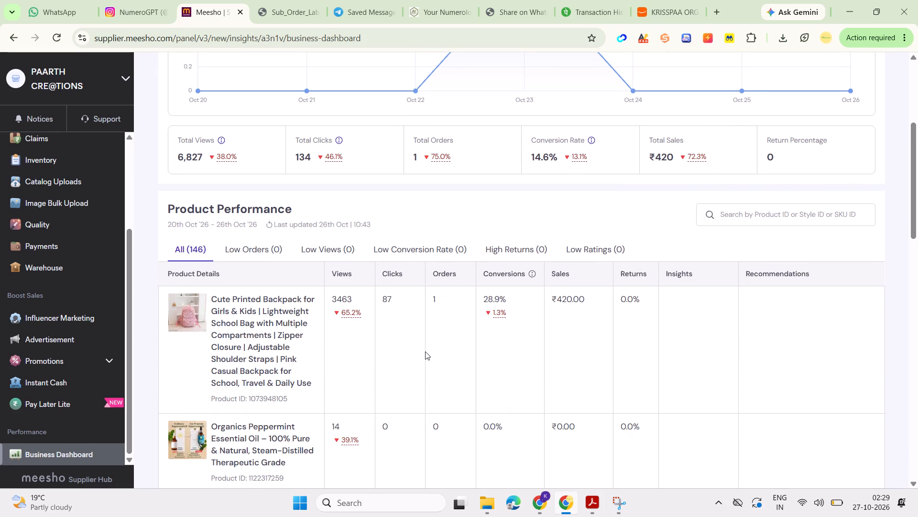
scroll(425, 351, down, 1)
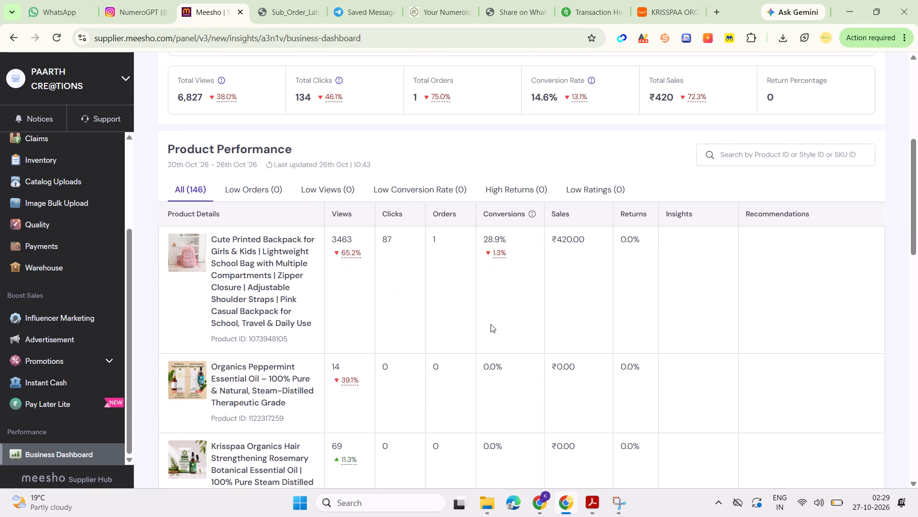
scroll(256, 364, down, 2)
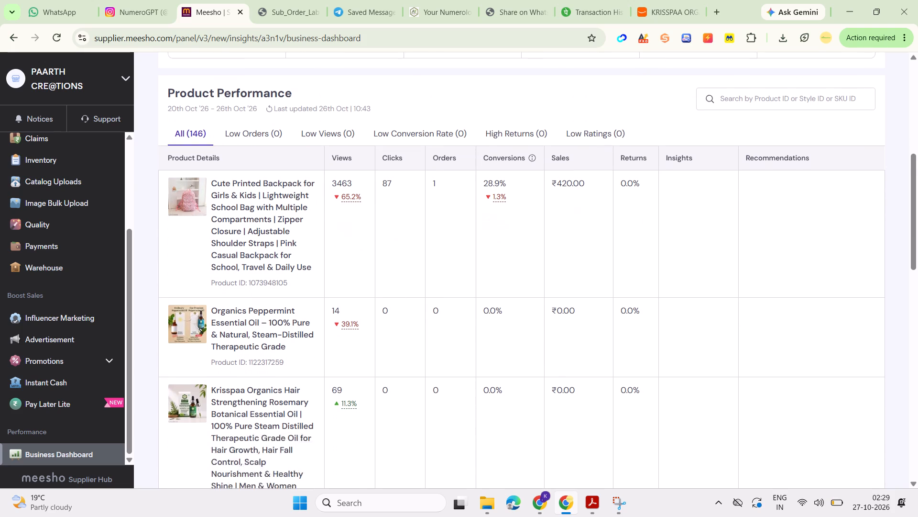
scroll(256, 364, down, 2)
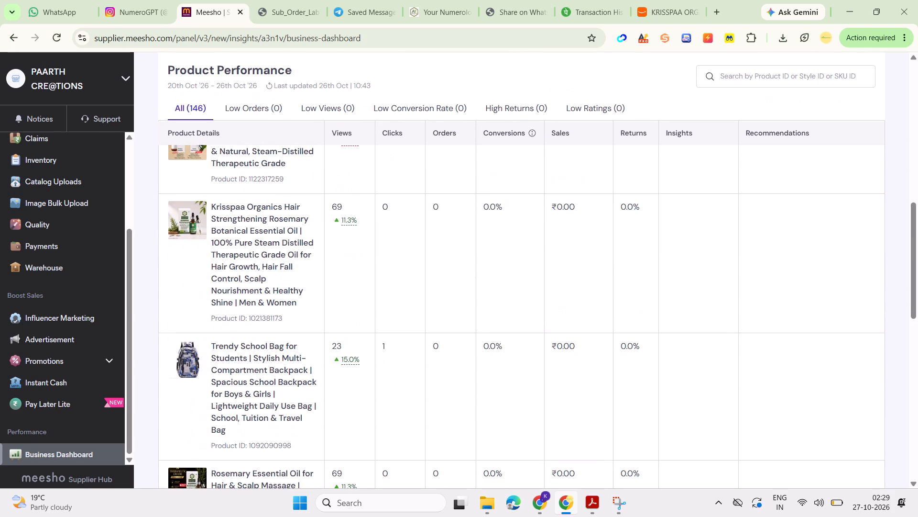
scroll(256, 364, up, 6)
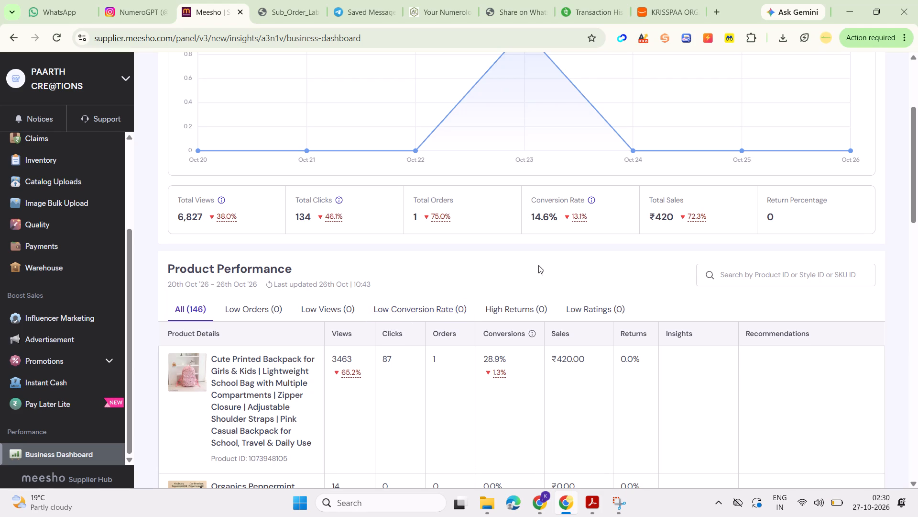
scroll(545, 264, up, 6)
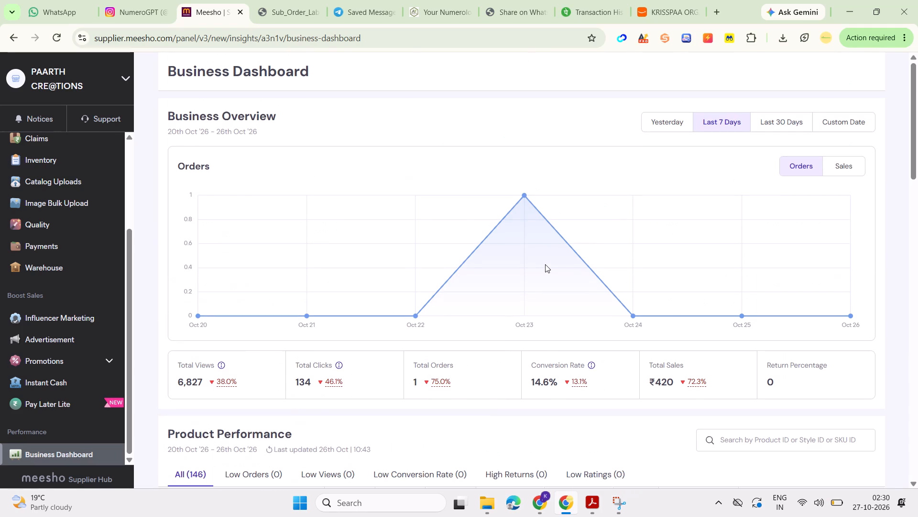
scroll(545, 264, up, 2)
scroll(77, 186, up, 4)
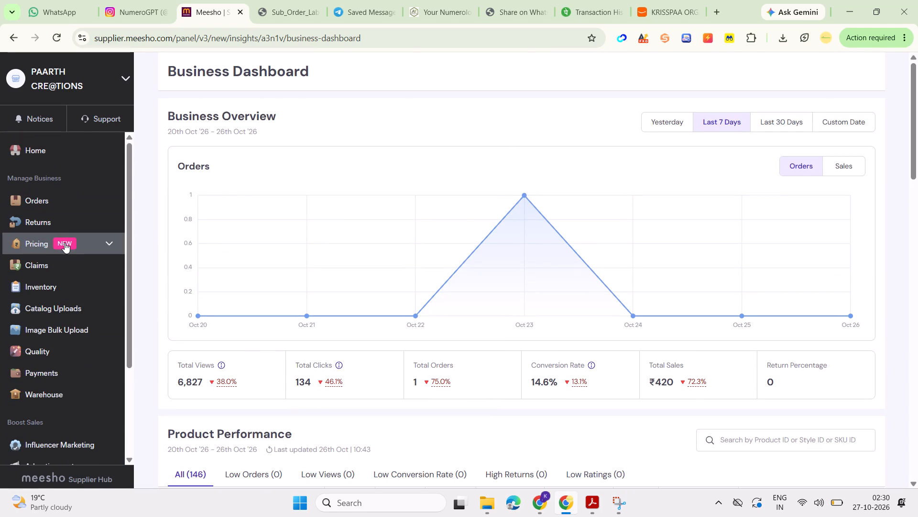